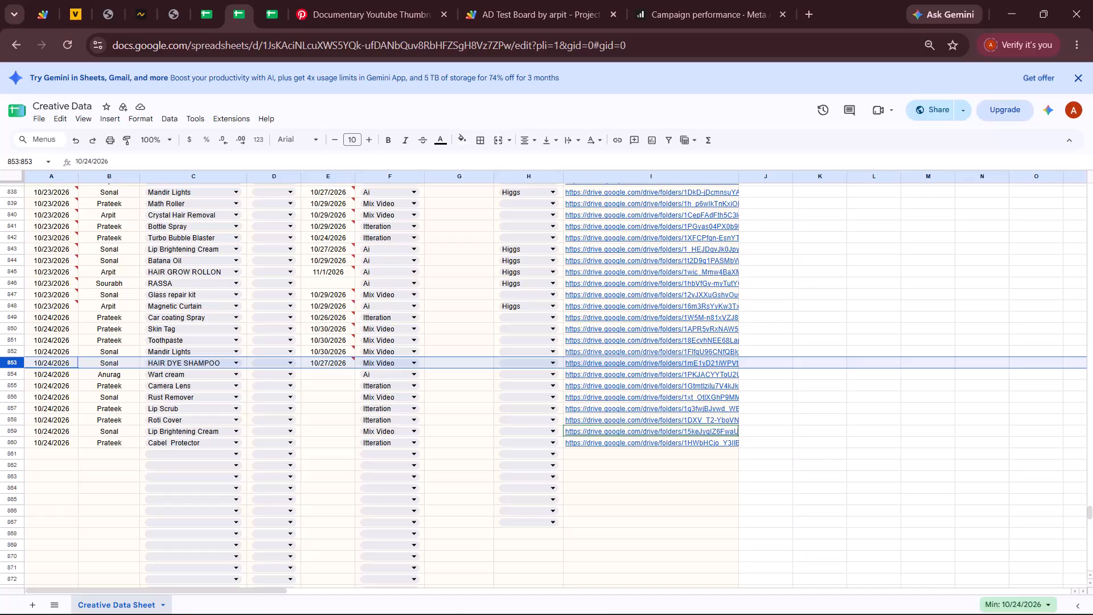
In the Creative Data sheet, copy the Drive folder link for the Wart cream entry in row 854.
{"action": "left_click", "coordinate": [14, 375]}
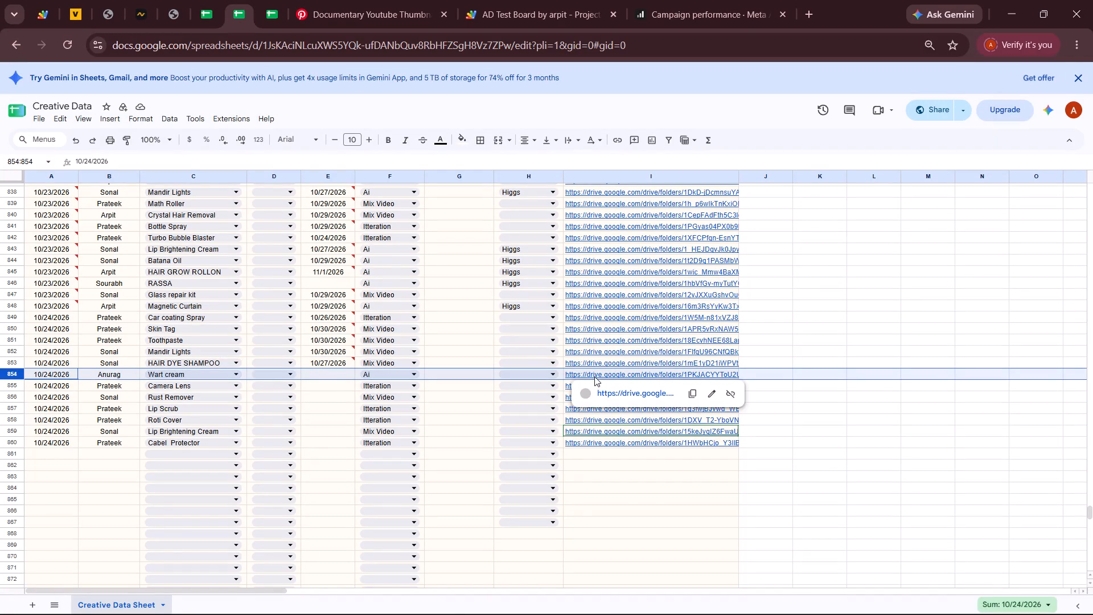
{"action": "left_click", "coordinate": [693, 392]}
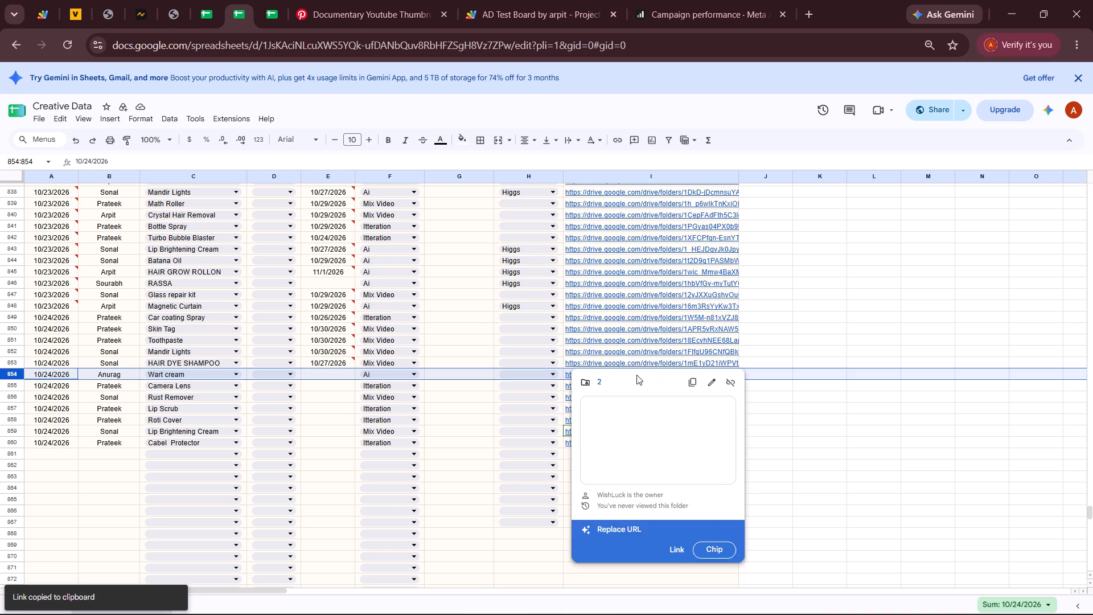
{"action": "left_click", "coordinate": [681, 379]}
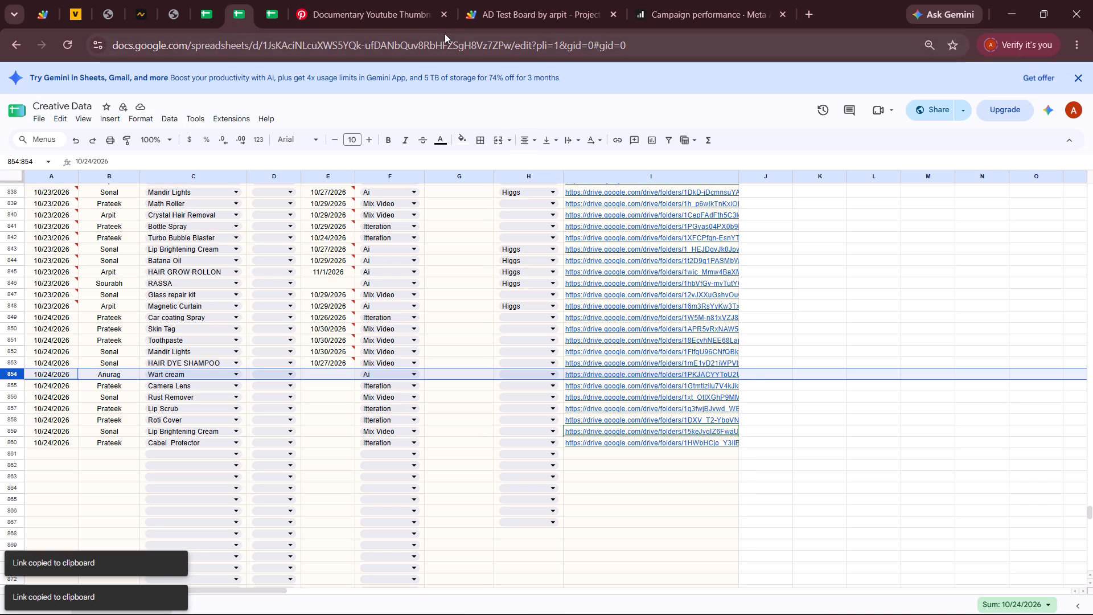
Switch to the August Plan- Dropshipping spreadsheet, search Adtest October for "Wart" and select the Wart Cream row.
{"action": "left_click", "coordinate": [273, 3]}
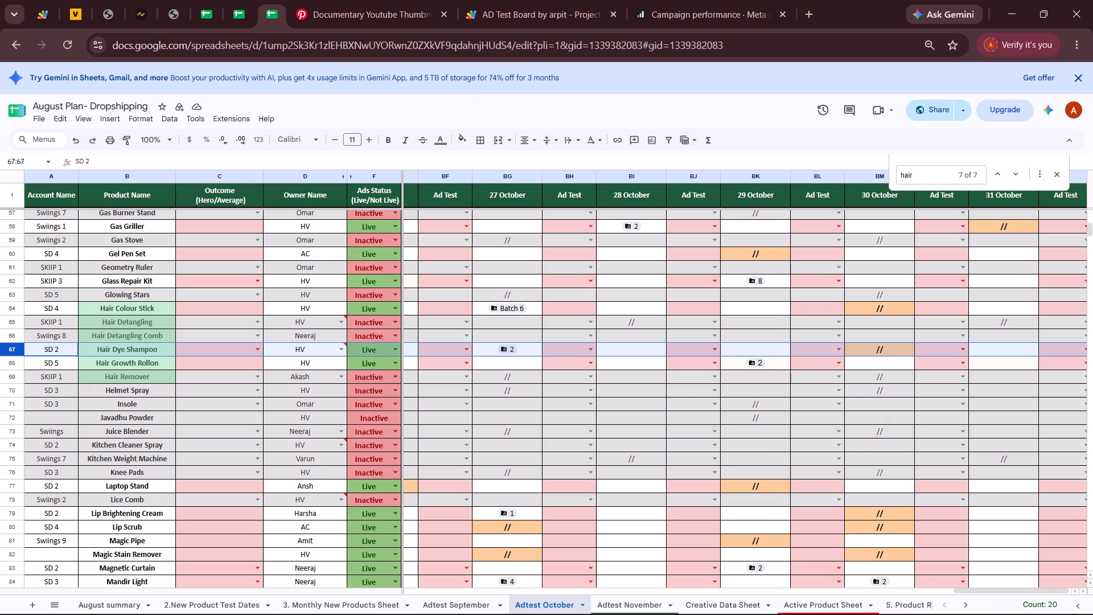
{"action": "left_click_drag", "start_coordinate": [921, 179], "coordinate": [835, 169]}
{"action": "key", "text": "BackSpace"}
{"action": "type", "text": "Wart"}
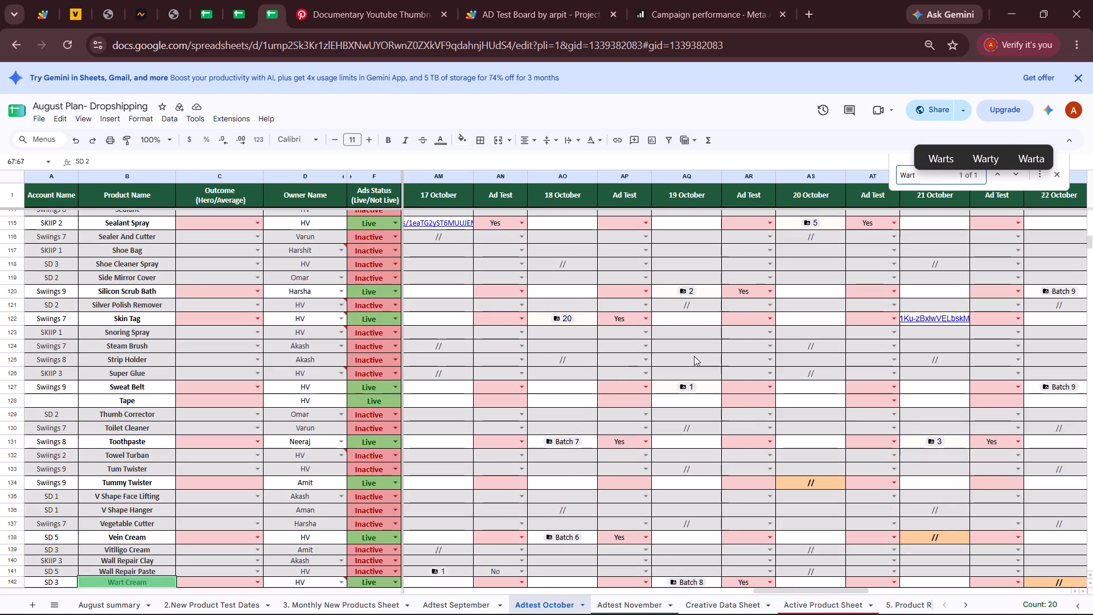
{"action": "scroll", "coordinate": [404, 420], "scroll_direction": "down", "scroll_amount": 2}
{"action": "left_click", "coordinate": [15, 440]}
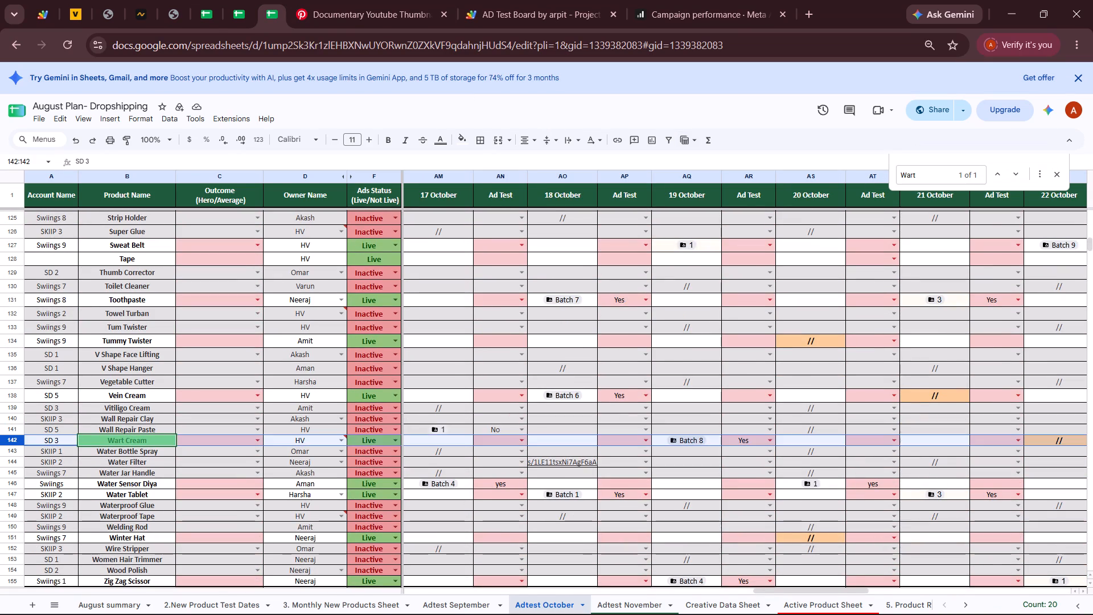
Replace the // placeholder in Wart Cream's 28 October cell with the copied Drive folder link, converted to a chip.
{"action": "scroll", "coordinate": [507, 442], "scroll_direction": "left", "scroll_amount": 12}
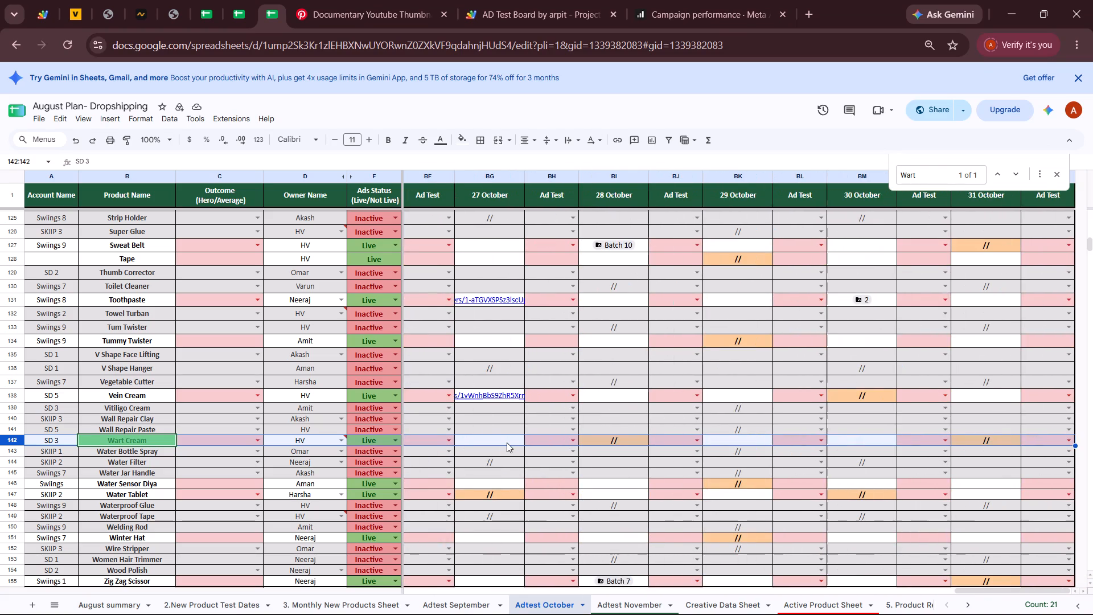
{"action": "scroll", "coordinate": [507, 442], "scroll_direction": "left", "scroll_amount": 1}
{"action": "scroll", "coordinate": [583, 440], "scroll_direction": "right", "scroll_amount": 3}
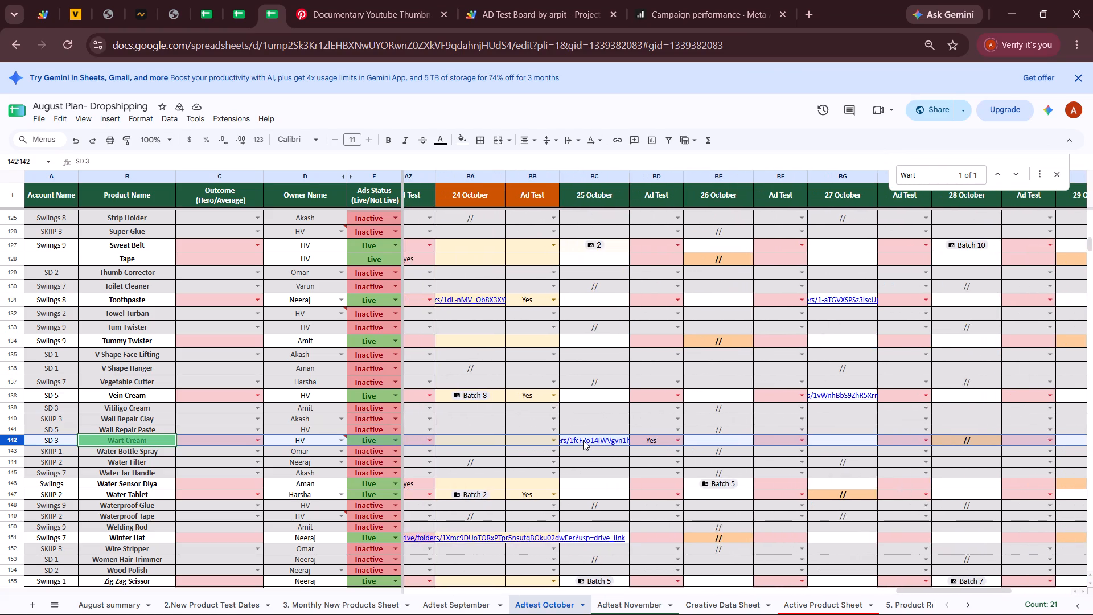
{"action": "scroll", "coordinate": [583, 440], "scroll_direction": "up", "scroll_amount": 1}
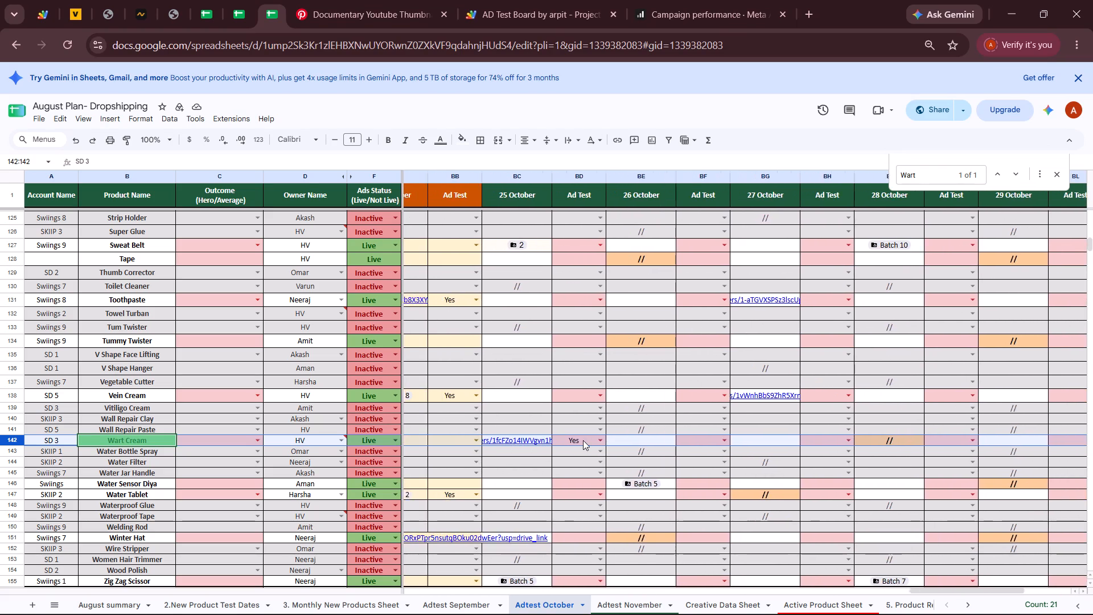
{"action": "scroll", "coordinate": [583, 440], "scroll_direction": "up", "scroll_amount": 1}
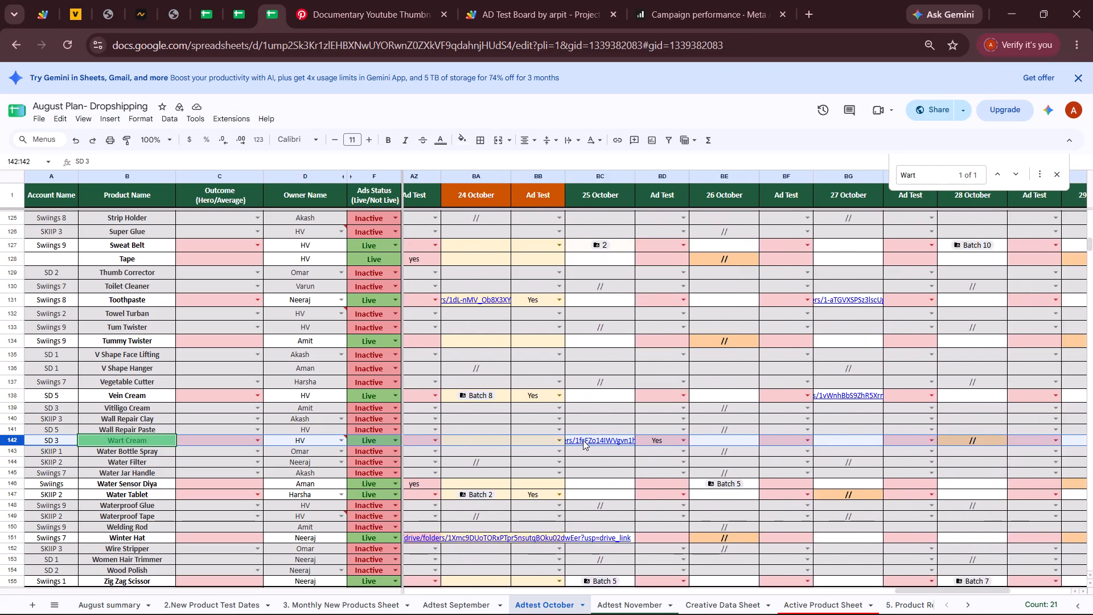
{"action": "scroll", "coordinate": [583, 440], "scroll_direction": "left", "scroll_amount": 1}
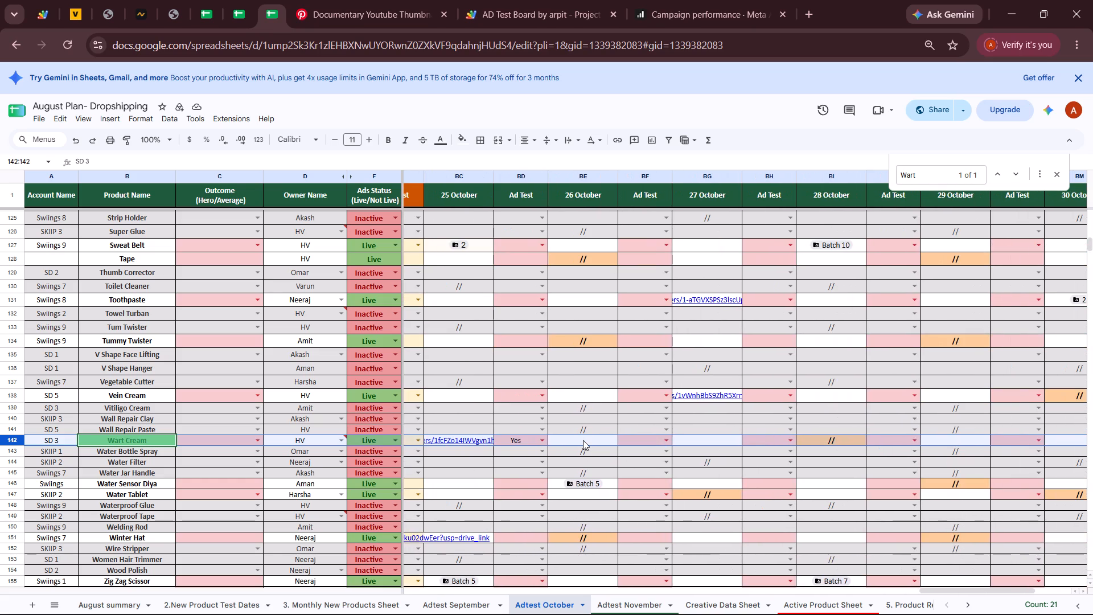
{"action": "left_click", "coordinate": [838, 440]}
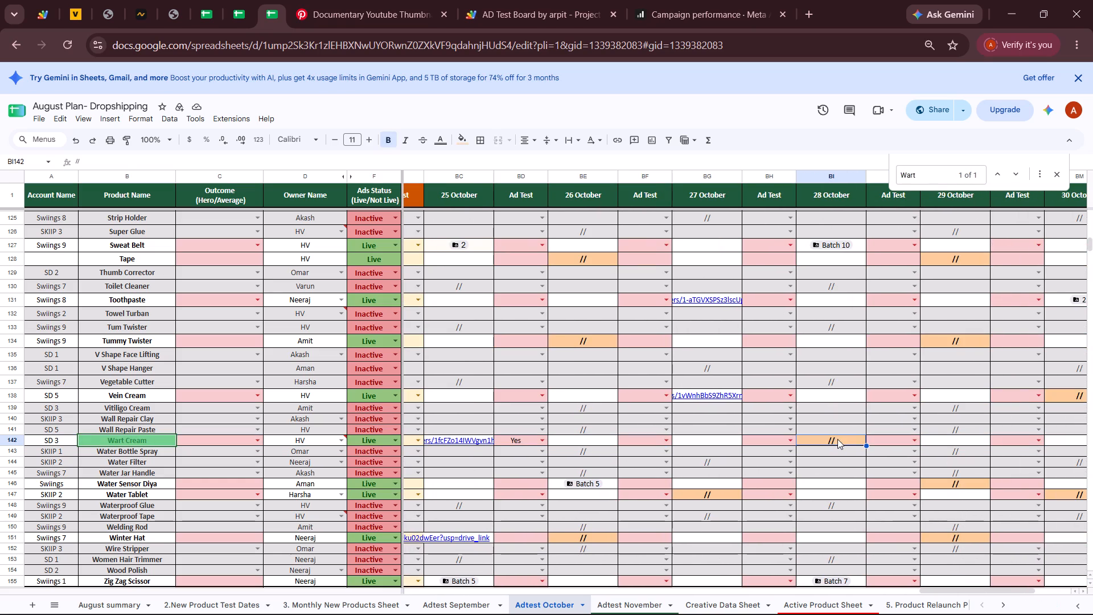
{"action": "double_click", "coordinate": [837, 439]}
{"action": "key", "text": "BackSpace"}
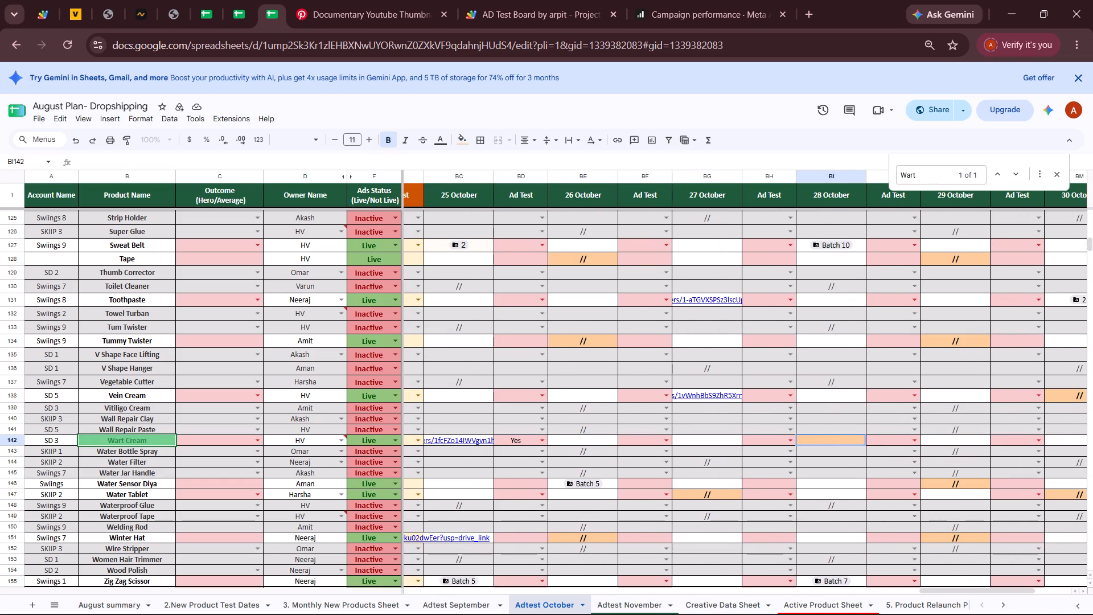
{"action": "key", "text": "ctrl+v"}
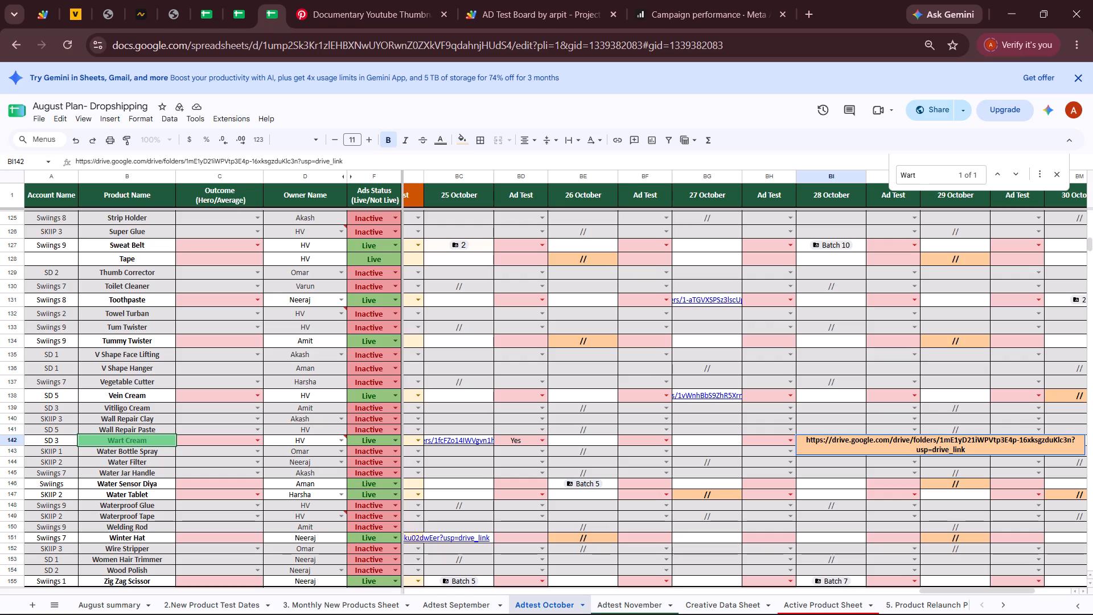
{"action": "key", "text": "Tab"}
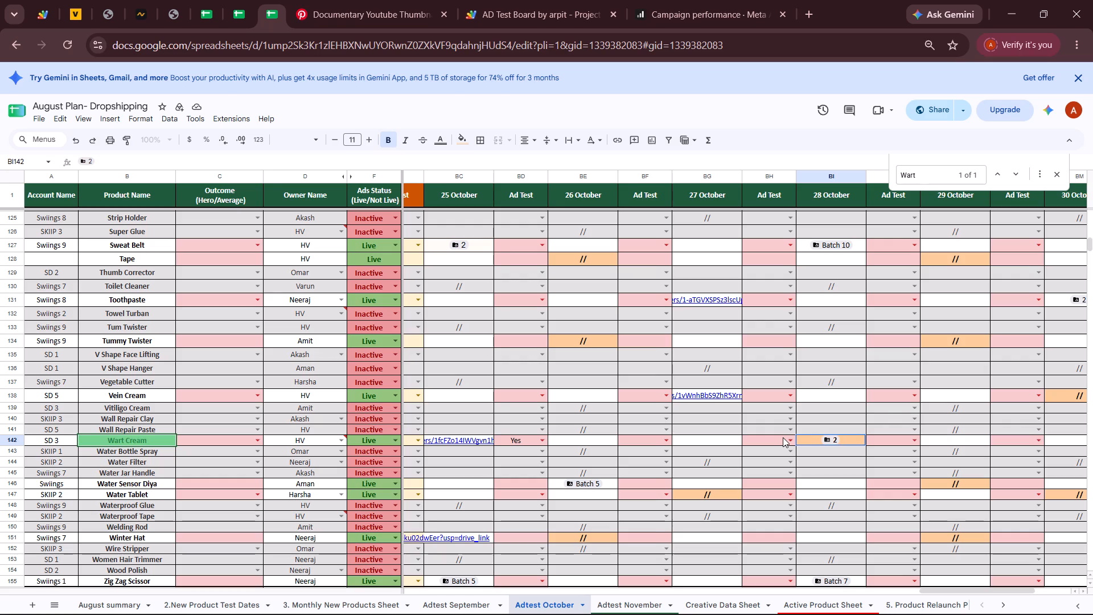
{"action": "key", "text": "Return"}
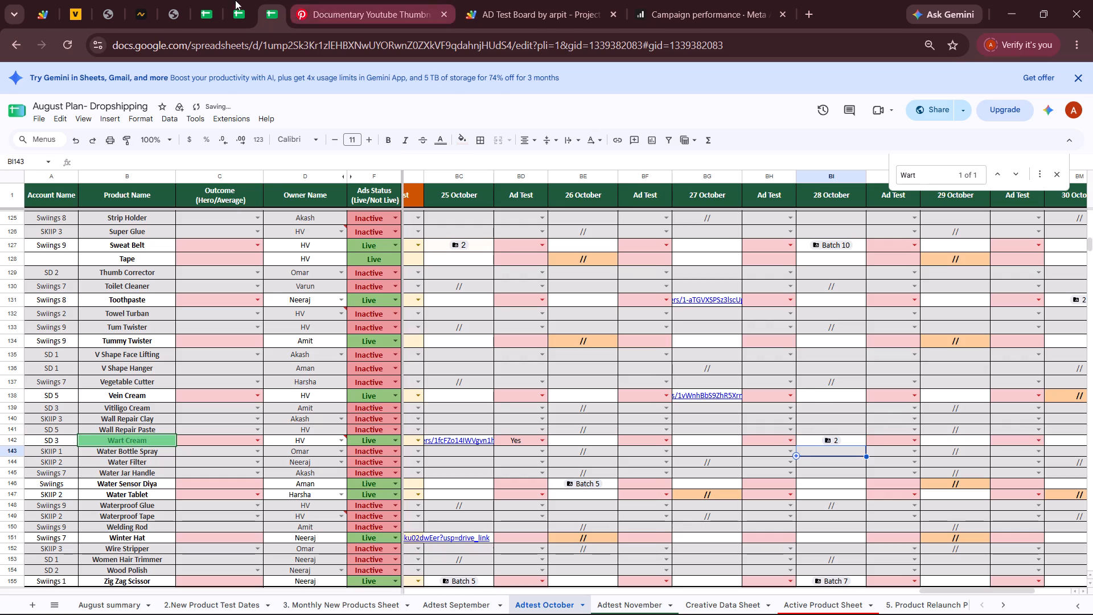
Back in the Creative Data sheet, set the column E date for Wart cream in row 854 to 10/28/2026.
{"action": "left_click", "coordinate": [246, 9]}
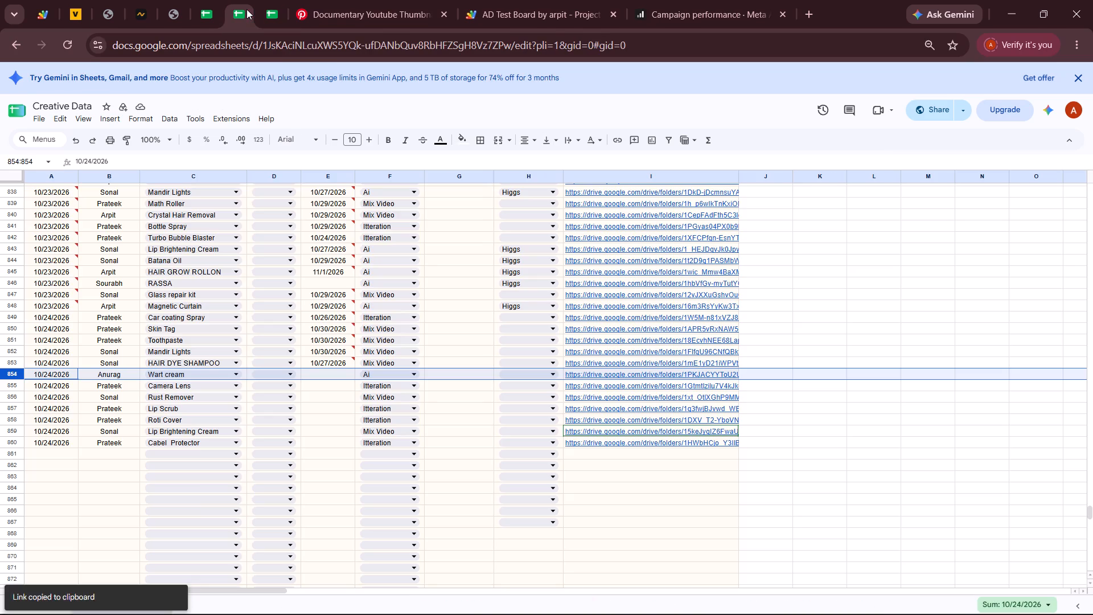
{"action": "double_click", "coordinate": [338, 370]}
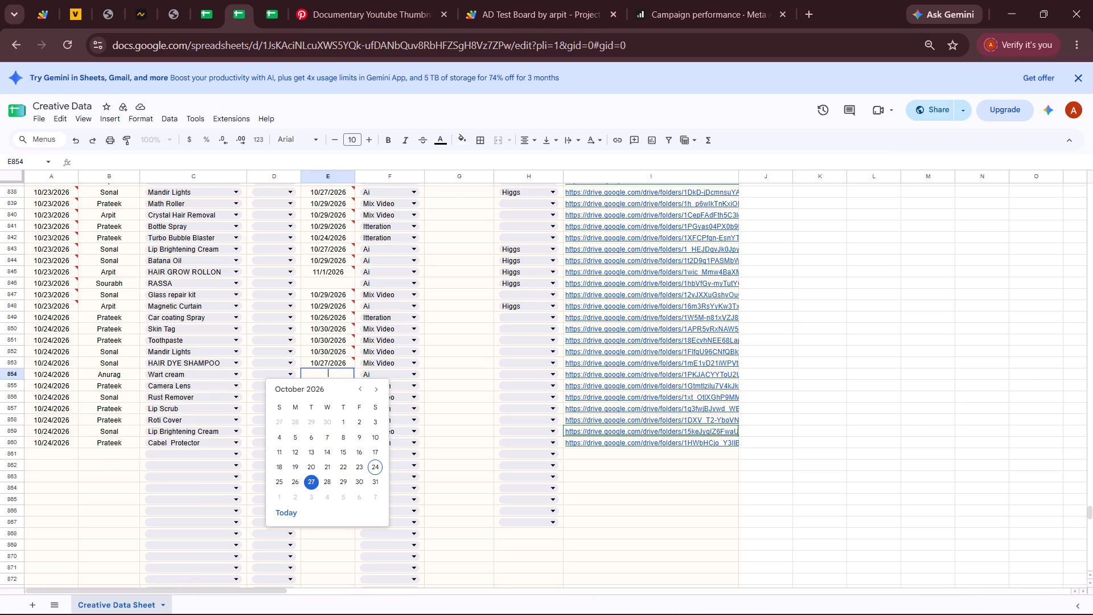
{"action": "left_click", "coordinate": [326, 482]}
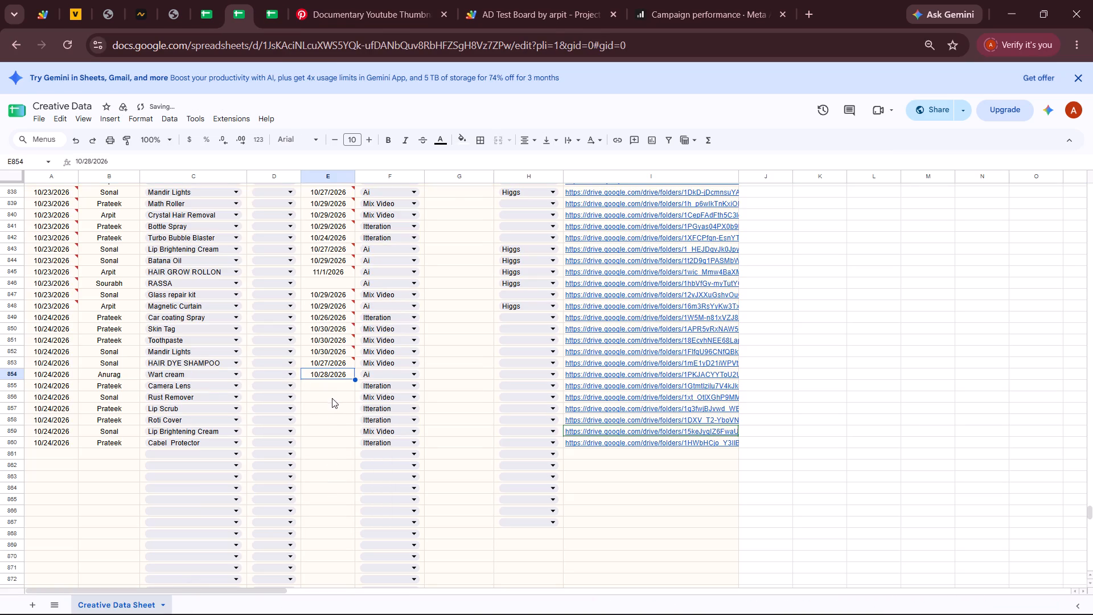
Copy the Drive folder link for the Camera Lens entry in row 855.
{"action": "left_click", "coordinate": [13, 385]}
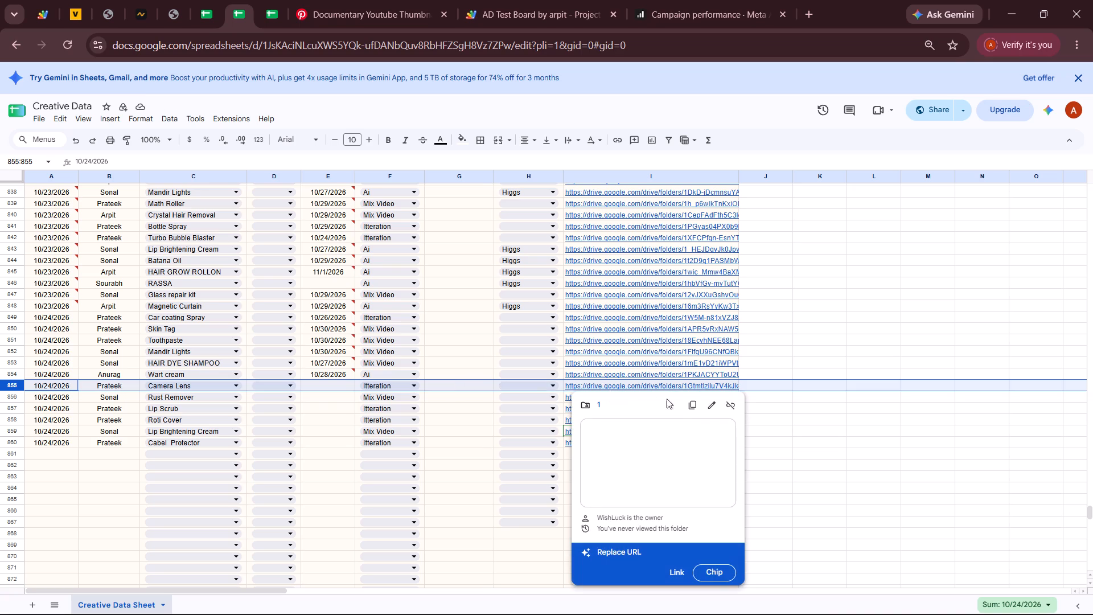
{"action": "left_click", "coordinate": [691, 404]}
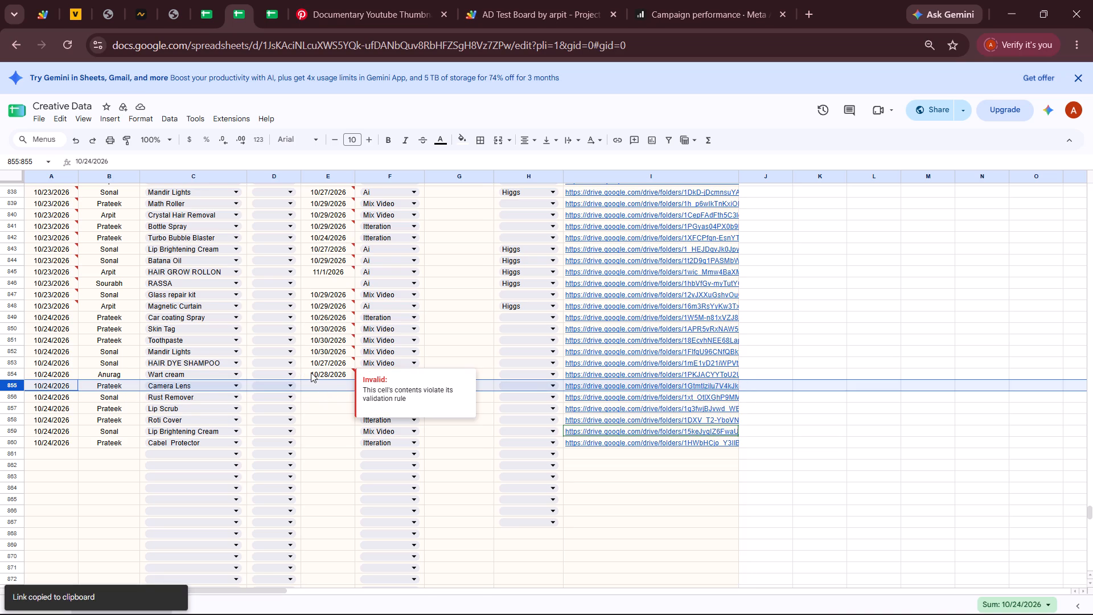
Switch to the August Plan- Dropshipping spreadsheet, search Adtest October for "camera" and select the Camera Lens row.
{"action": "left_click", "coordinate": [280, 3]}
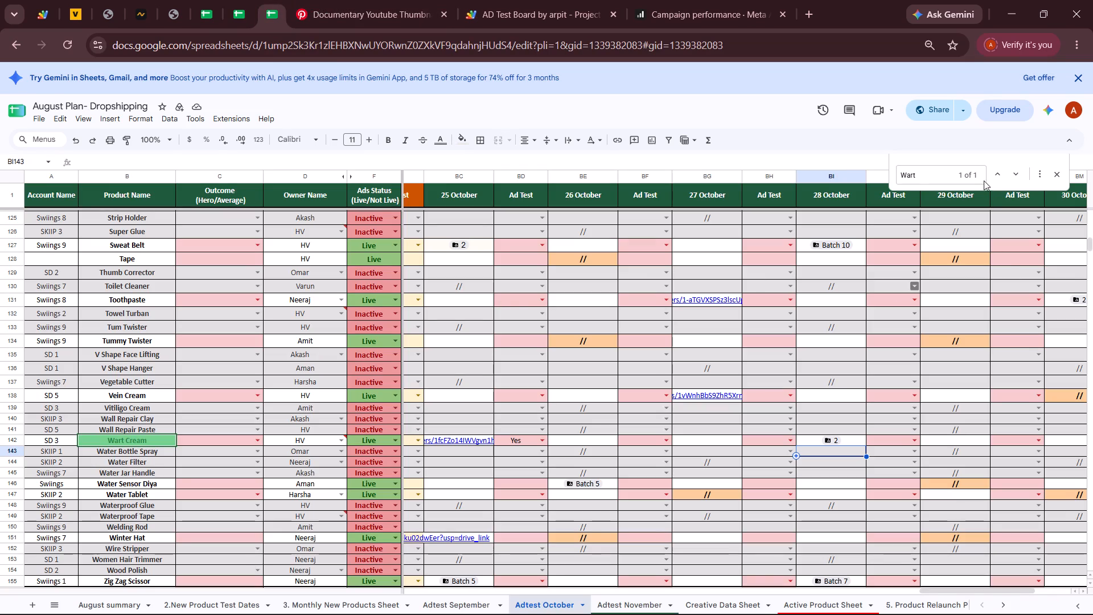
{"action": "left_click_drag", "start_coordinate": [942, 174], "coordinate": [857, 178]}
{"action": "key", "text": "BackSpace"}
{"action": "type", "text": "camera"}
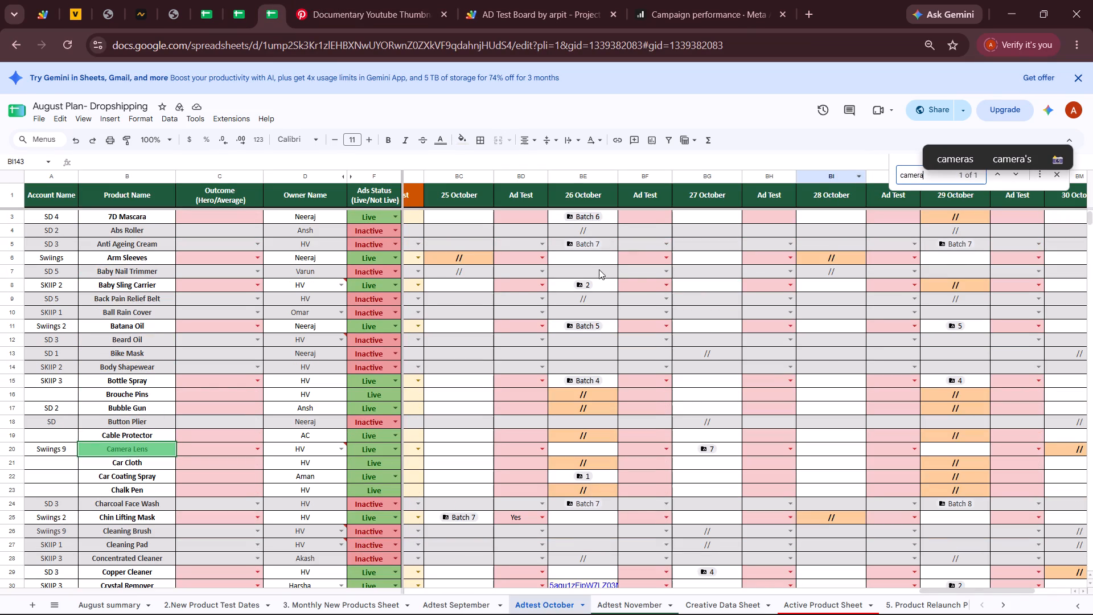
{"action": "left_click", "coordinate": [14, 446]}
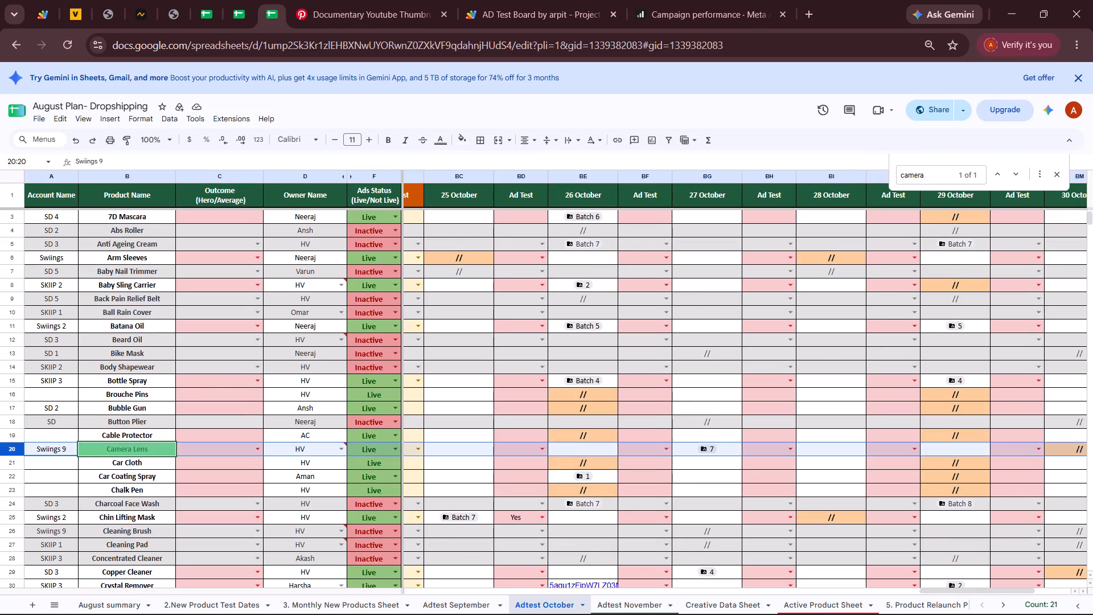
Replace the // placeholder in Camera Lens's 30 October cell with the copied Drive folder link, converted to a chip.
{"action": "scroll", "coordinate": [442, 455], "scroll_direction": "left", "scroll_amount": 5}
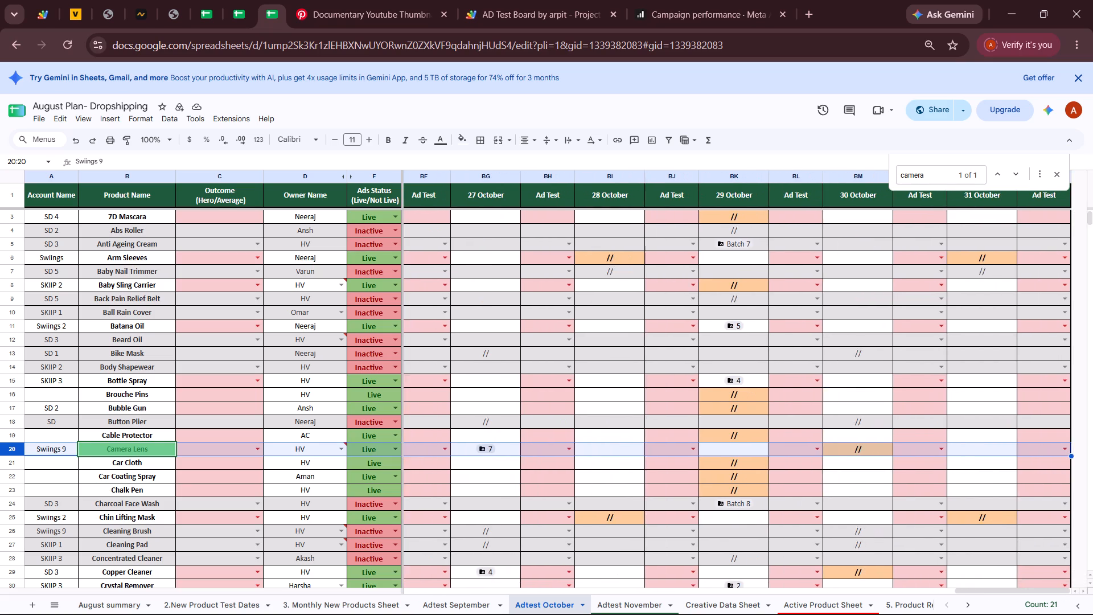
{"action": "scroll", "coordinate": [442, 455], "scroll_direction": "right", "scroll_amount": 2}
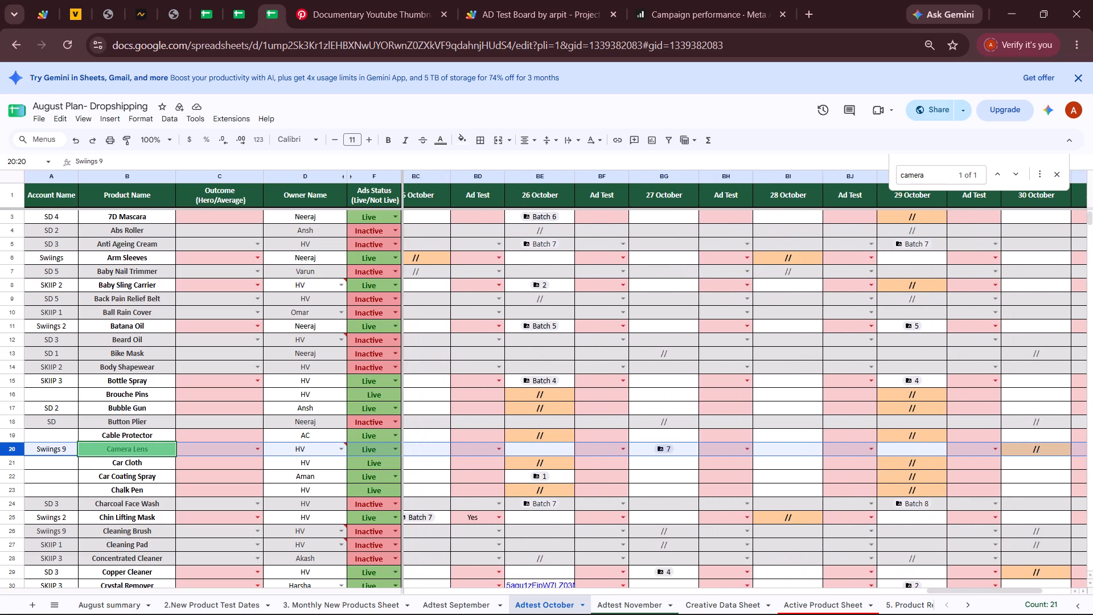
{"action": "scroll", "coordinate": [442, 455], "scroll_direction": "right", "scroll_amount": 1}
{"action": "scroll", "coordinate": [442, 455], "scroll_direction": "left", "scroll_amount": 2}
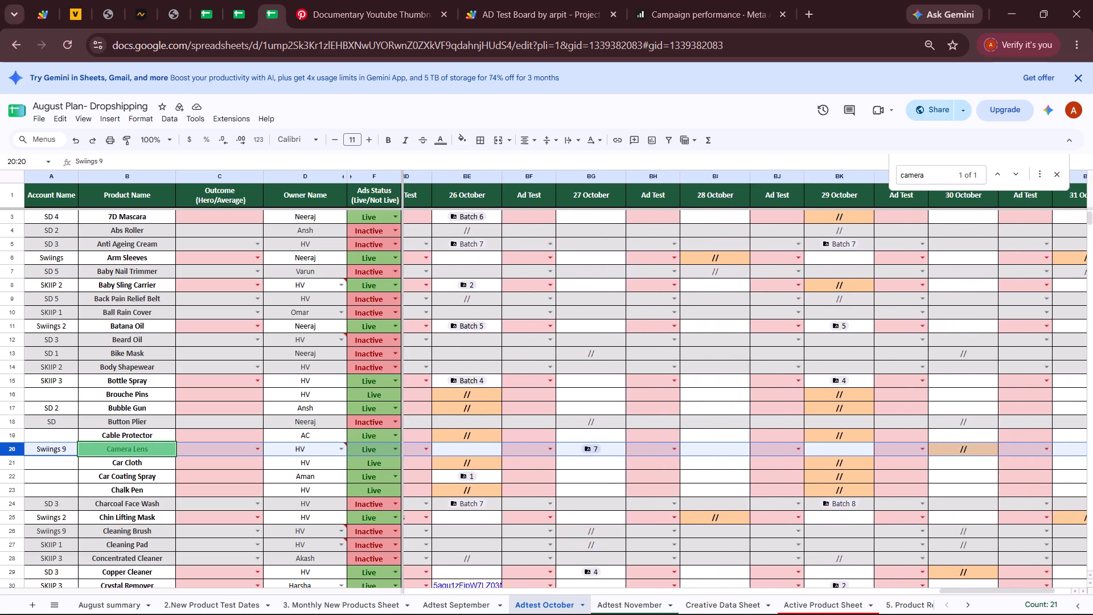
{"action": "scroll", "coordinate": [442, 455], "scroll_direction": "left", "scroll_amount": 1}
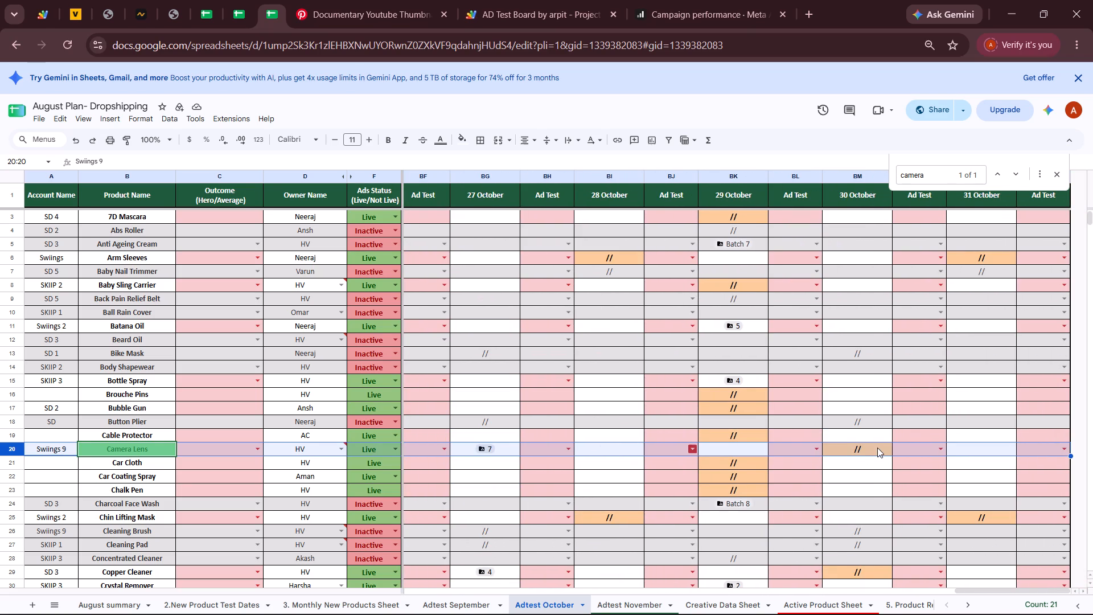
{"action": "double_click", "coordinate": [877, 448]}
{"action": "key", "text": "BackSpace"}
{"action": "key", "text": "BackSpace"}
{"action": "key", "text": "BackSpace"}
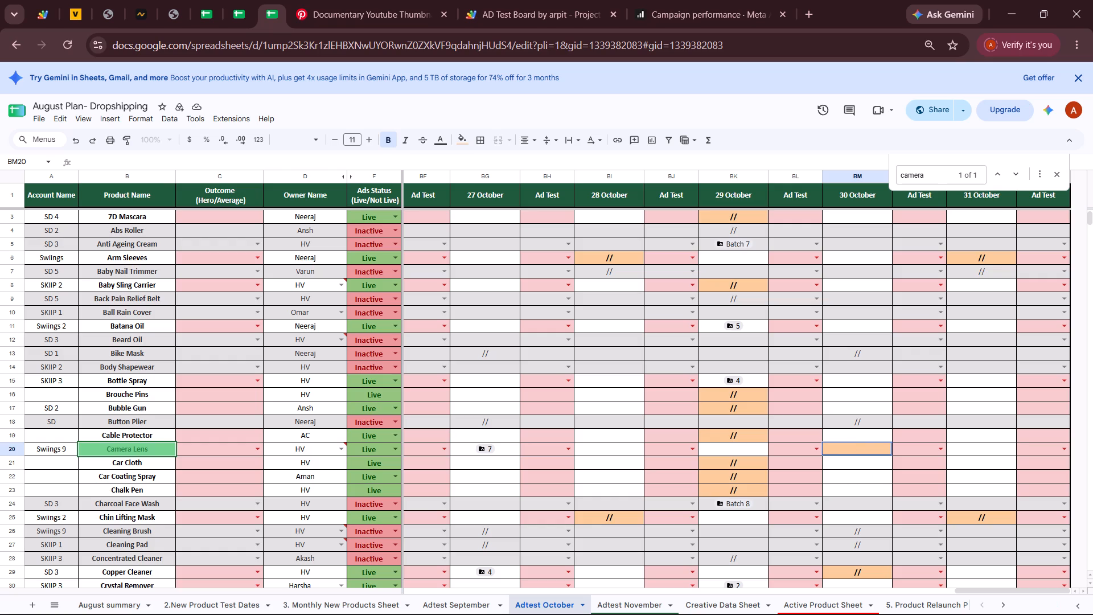
{"action": "key", "text": "ctrl+v"}
{"action": "key", "text": "Tab"}
{"action": "key", "text": "Return"}
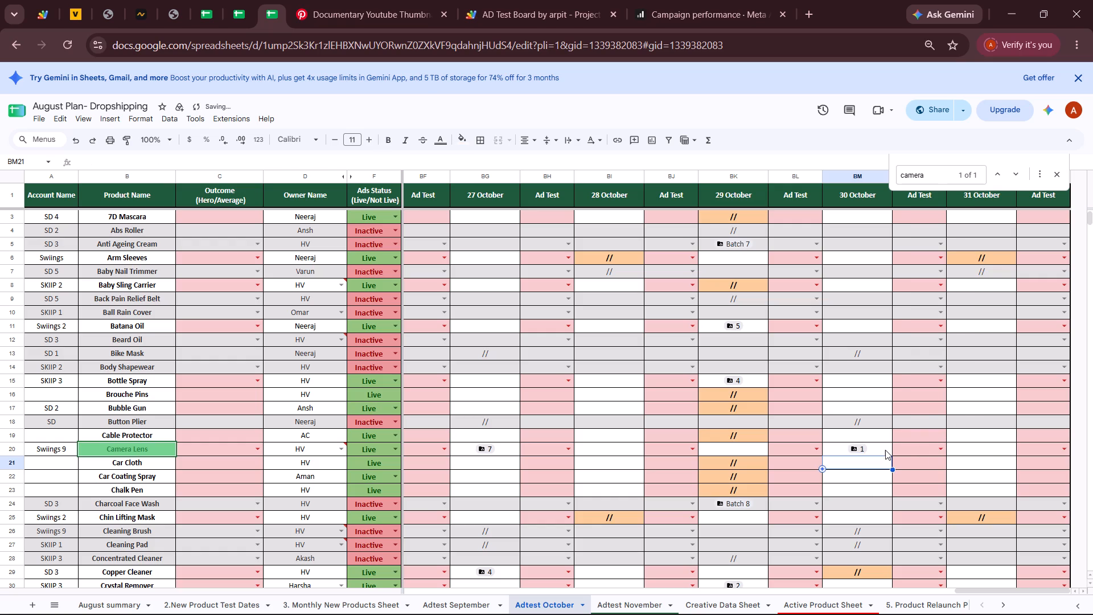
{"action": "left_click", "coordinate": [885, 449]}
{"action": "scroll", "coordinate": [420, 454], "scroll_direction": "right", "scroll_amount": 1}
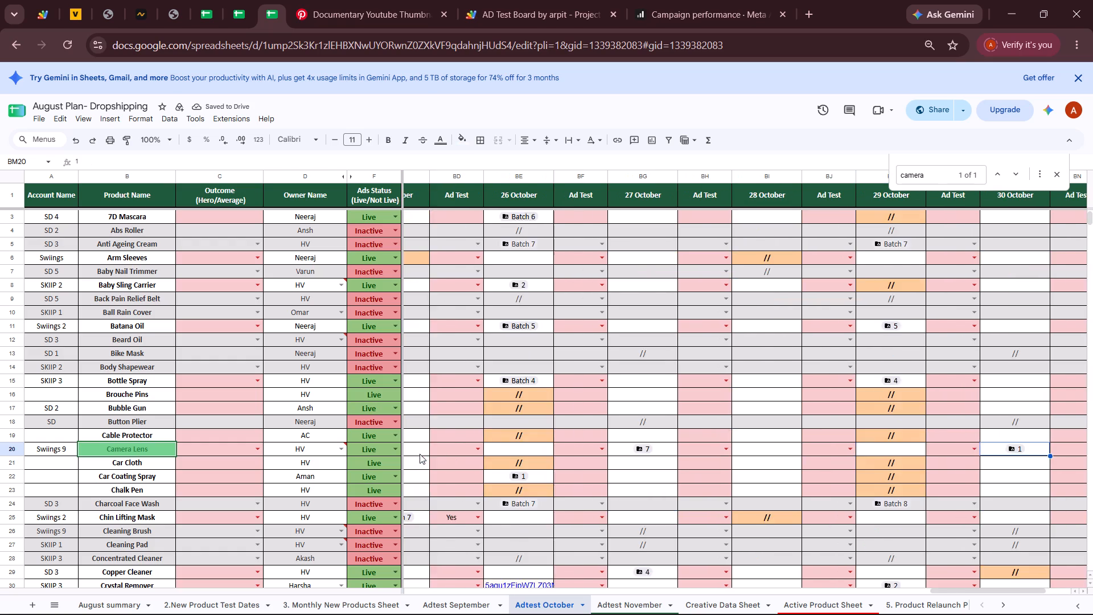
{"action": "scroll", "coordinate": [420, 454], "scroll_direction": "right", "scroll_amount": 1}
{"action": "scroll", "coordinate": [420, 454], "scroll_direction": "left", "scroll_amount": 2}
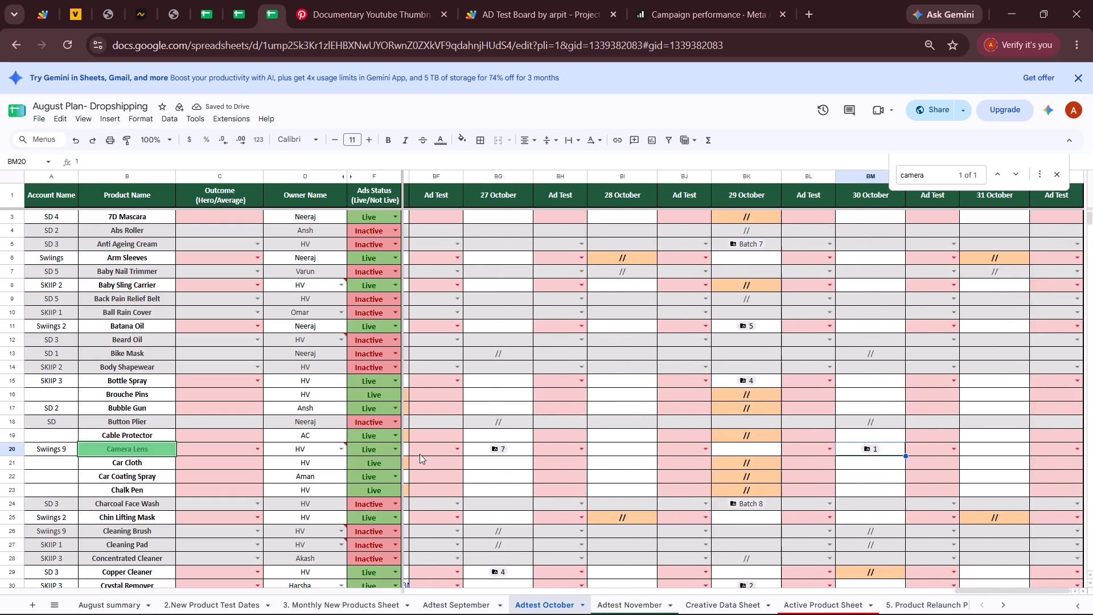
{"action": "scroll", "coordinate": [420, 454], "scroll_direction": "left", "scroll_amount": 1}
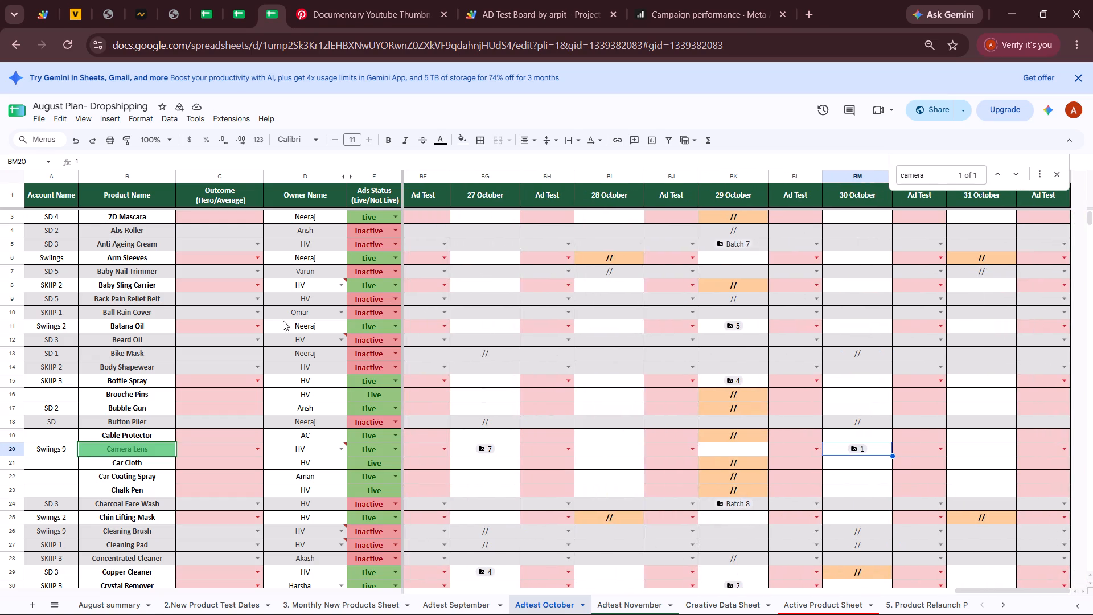
Return to the Creative Data spreadsheet and set the column E date for Camera Lens in row 855 to 10/30/2026.
{"action": "left_click", "coordinate": [234, 5]}
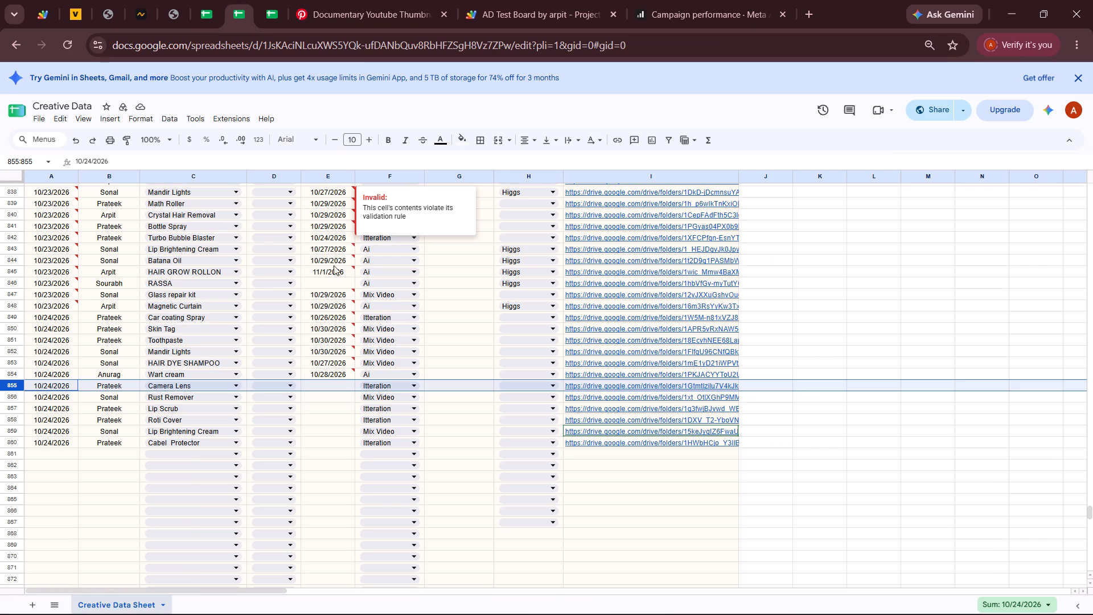
{"action": "left_click", "coordinate": [276, 6]}
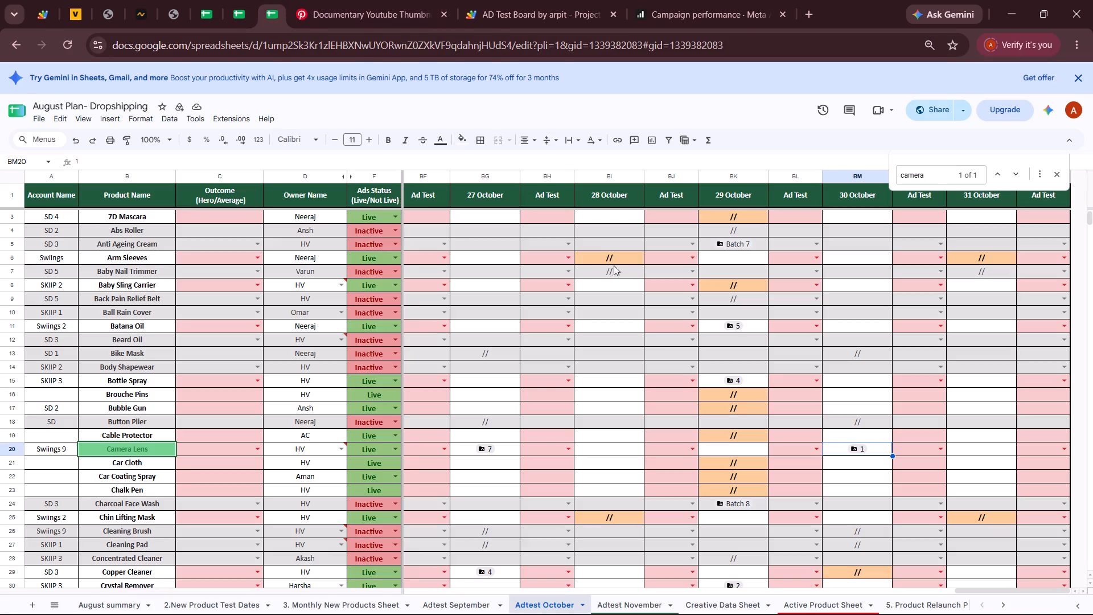
{"action": "left_click", "coordinate": [221, 1]}
{"action": "left_click", "coordinate": [247, 8]}
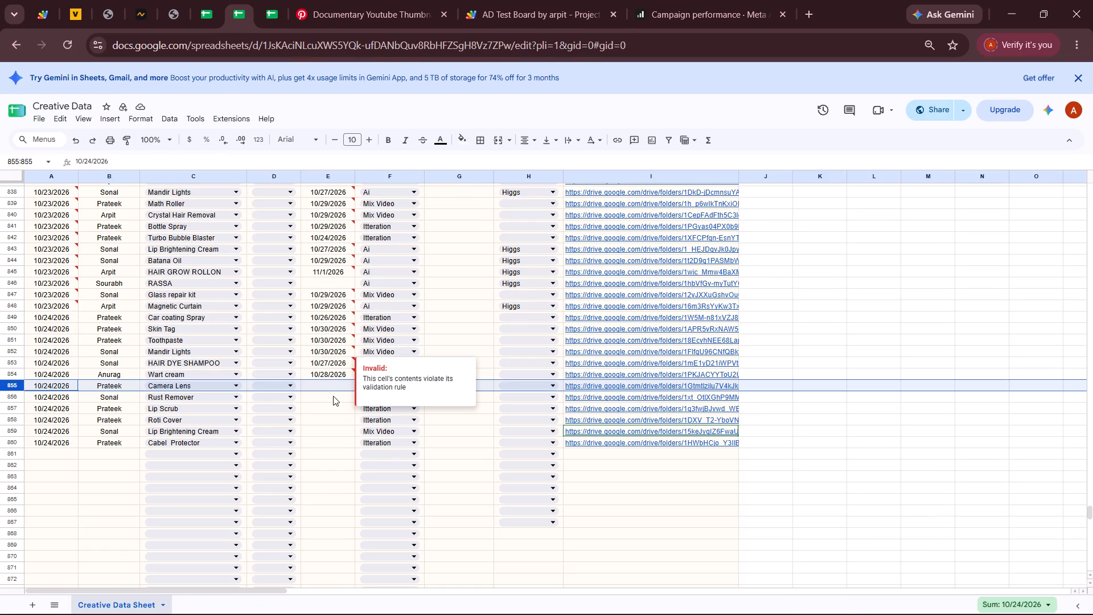
{"action": "double_click", "coordinate": [325, 385]}
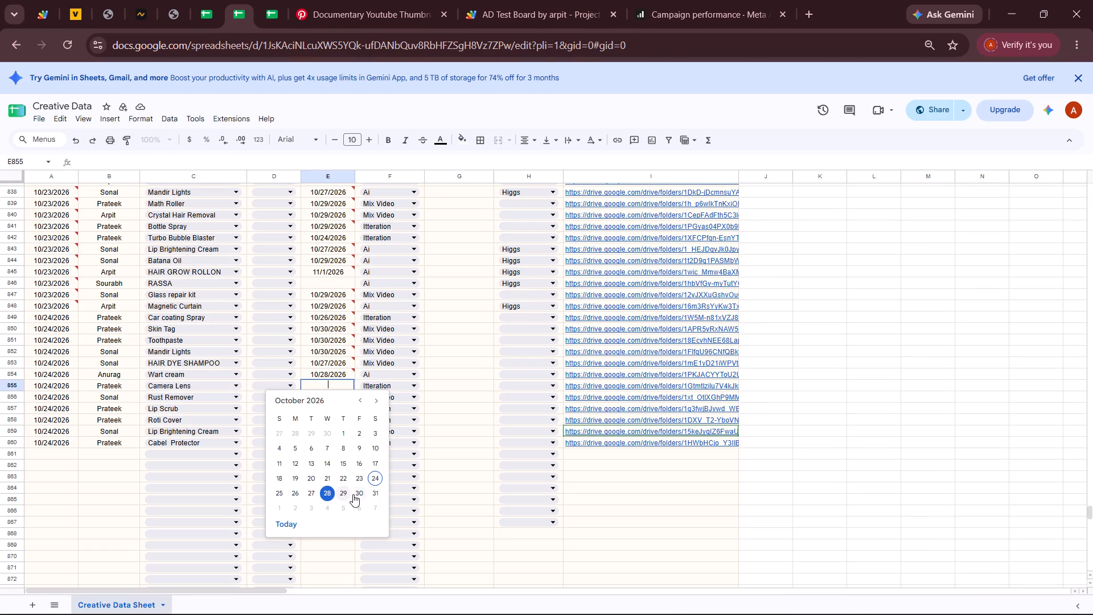
{"action": "left_click", "coordinate": [355, 494]}
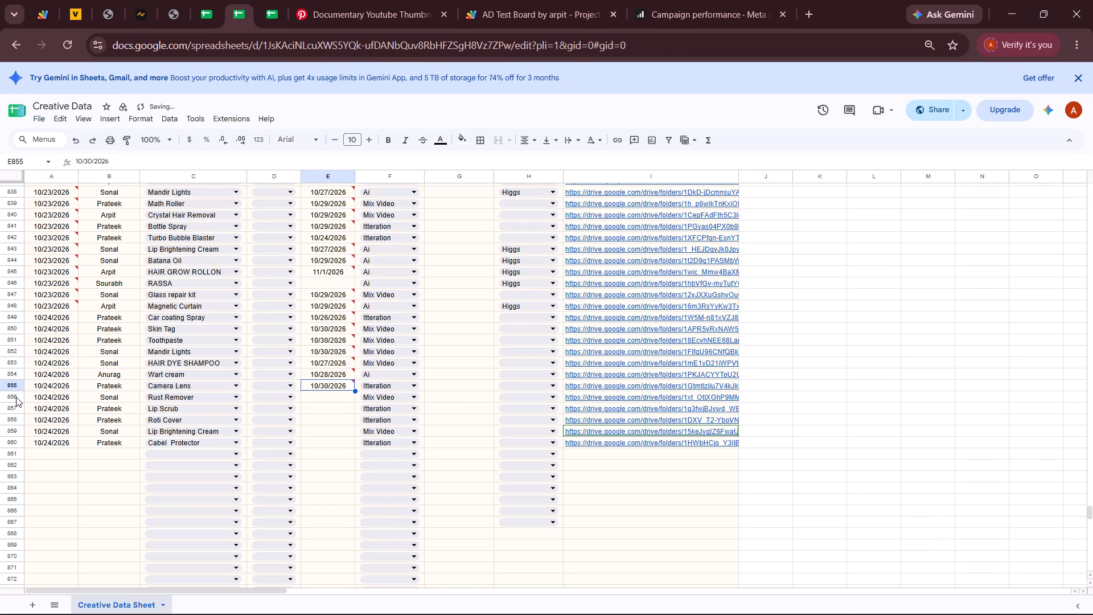
Copy the Drive folder link for the Rust Remover entry in row 856.
{"action": "left_click", "coordinate": [14, 397]}
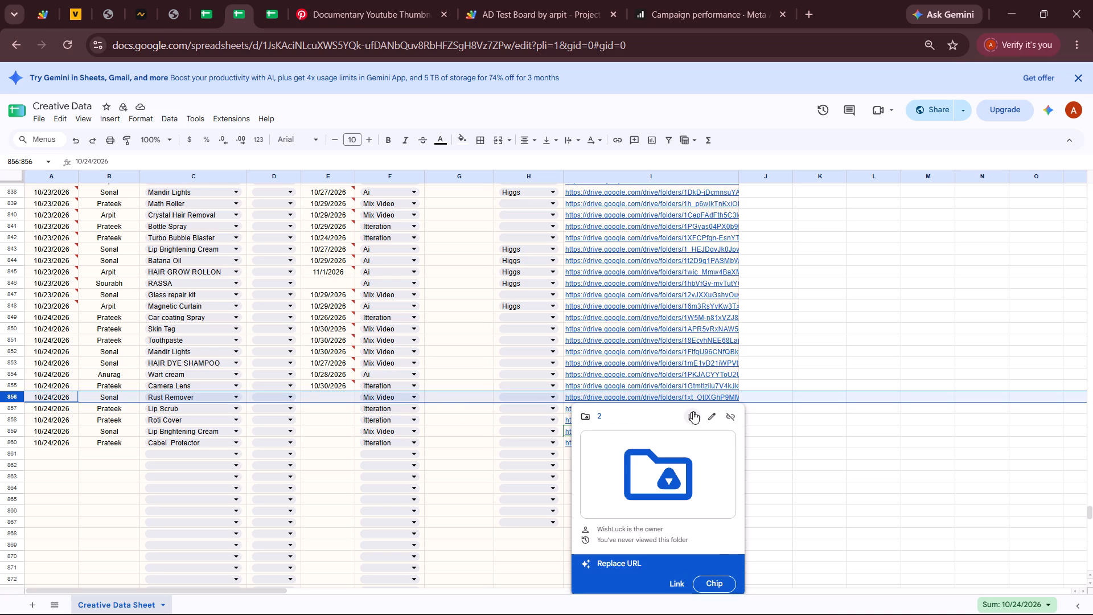
{"action": "left_click", "coordinate": [693, 411]}
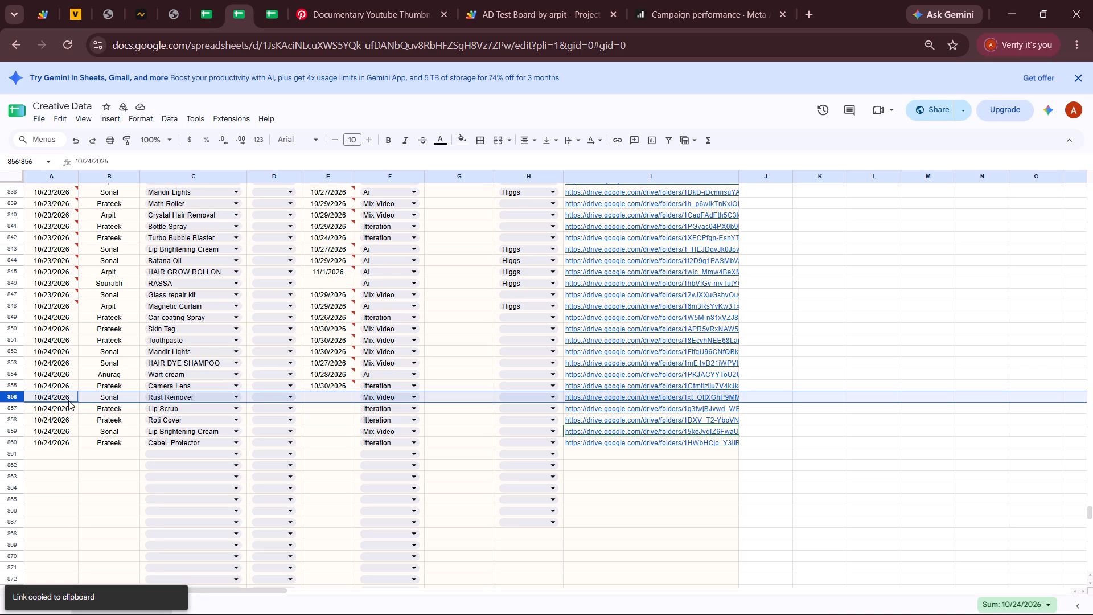
Switch to the August Plan- Dropshipping spreadsheet, search Adtest October for "Rust" and select the Rust Remover row.
{"action": "left_click", "coordinate": [265, 1]}
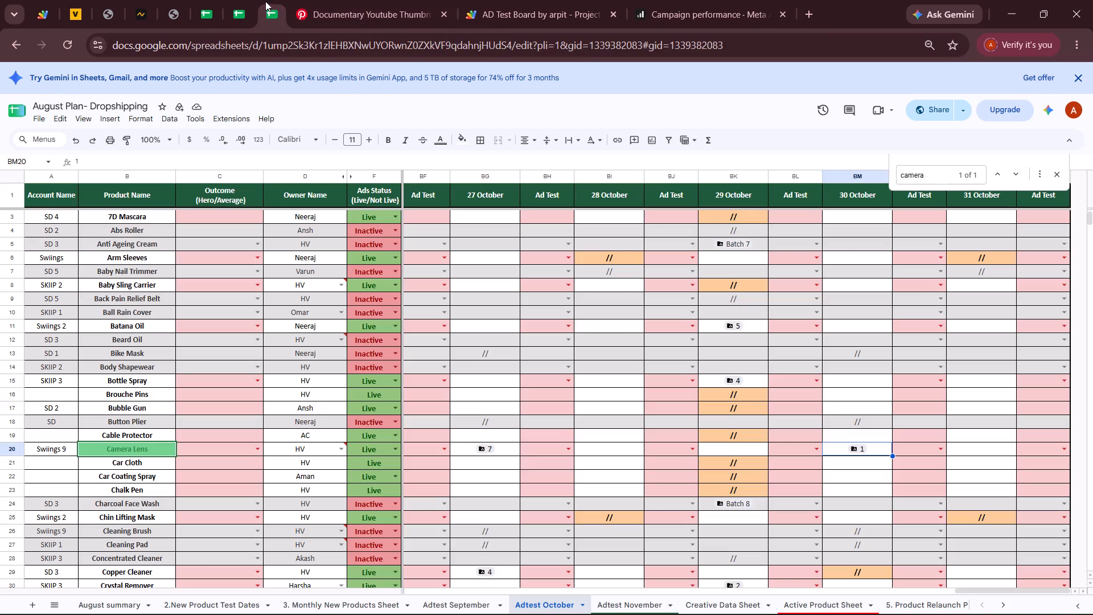
{"action": "left_click_drag", "start_coordinate": [927, 175], "coordinate": [856, 166]}
{"action": "key", "text": "BackSpace"}
{"action": "type", "text": "Rut"}
{"action": "key", "text": "BackSpace"}
{"action": "type", "text": "st"}
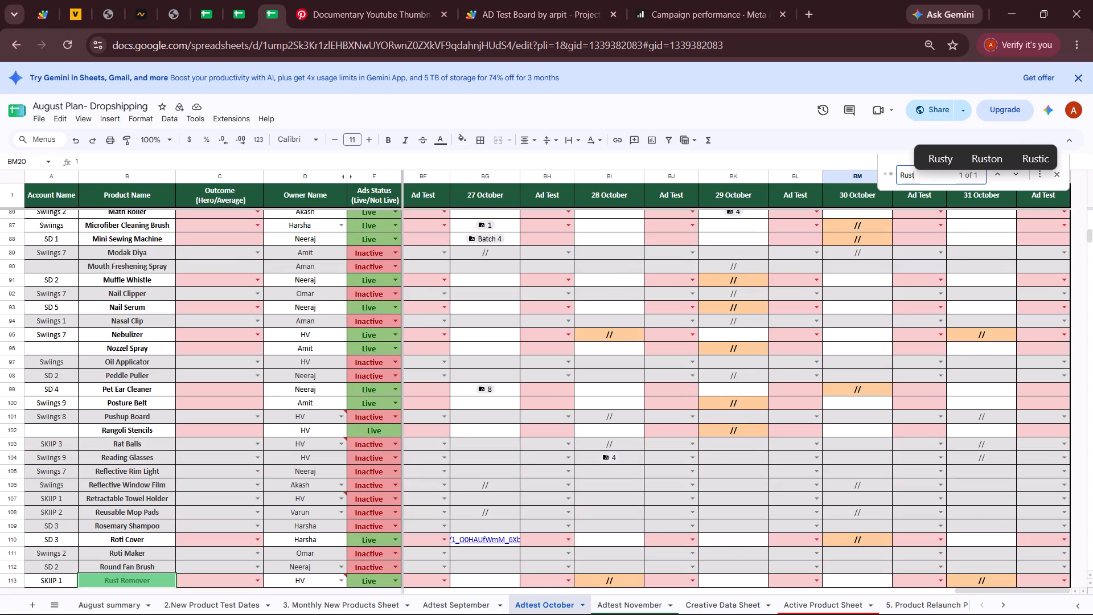
{"action": "scroll", "coordinate": [636, 429], "scroll_direction": "down", "scroll_amount": 1}
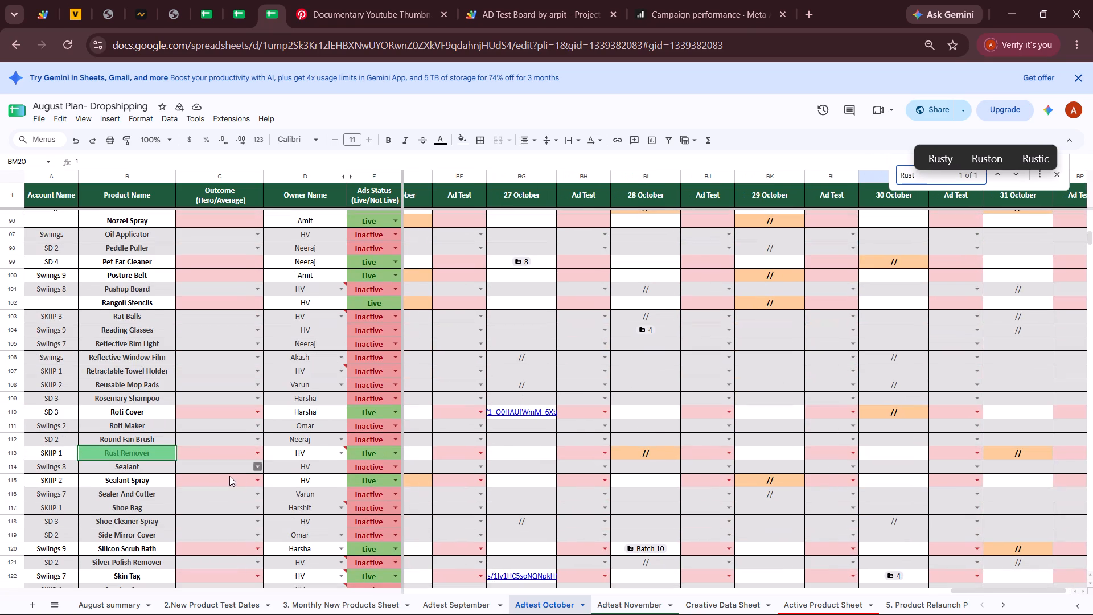
{"action": "left_click", "coordinate": [5, 454]}
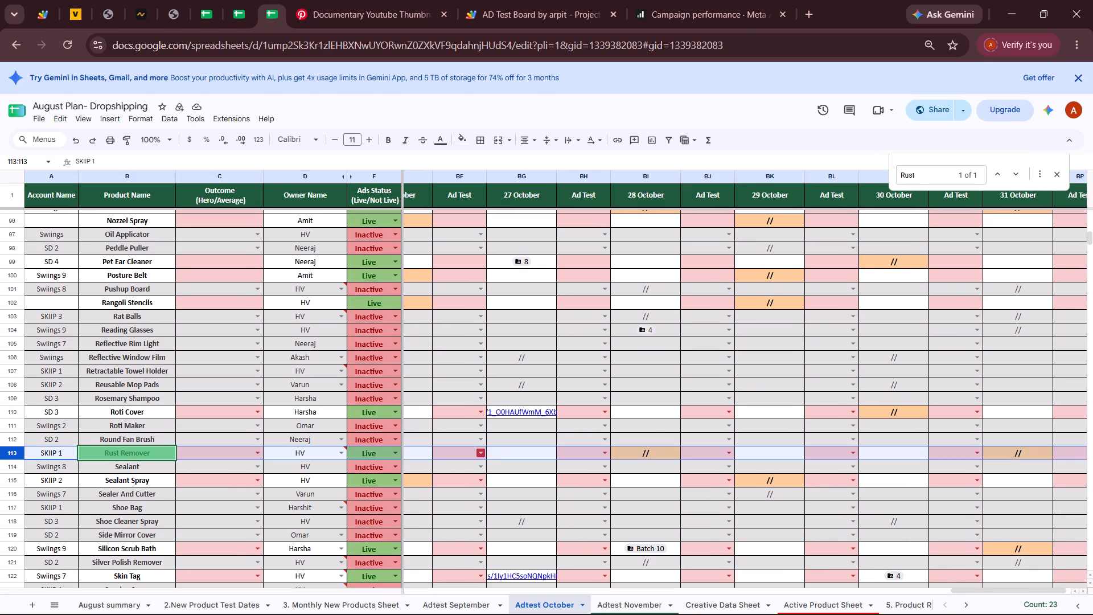
Replace the // placeholder in Rust Remover's 28 October cell with the copied Drive folder link, converted to a chip.
{"action": "scroll", "coordinate": [482, 454], "scroll_direction": "left", "scroll_amount": 1}
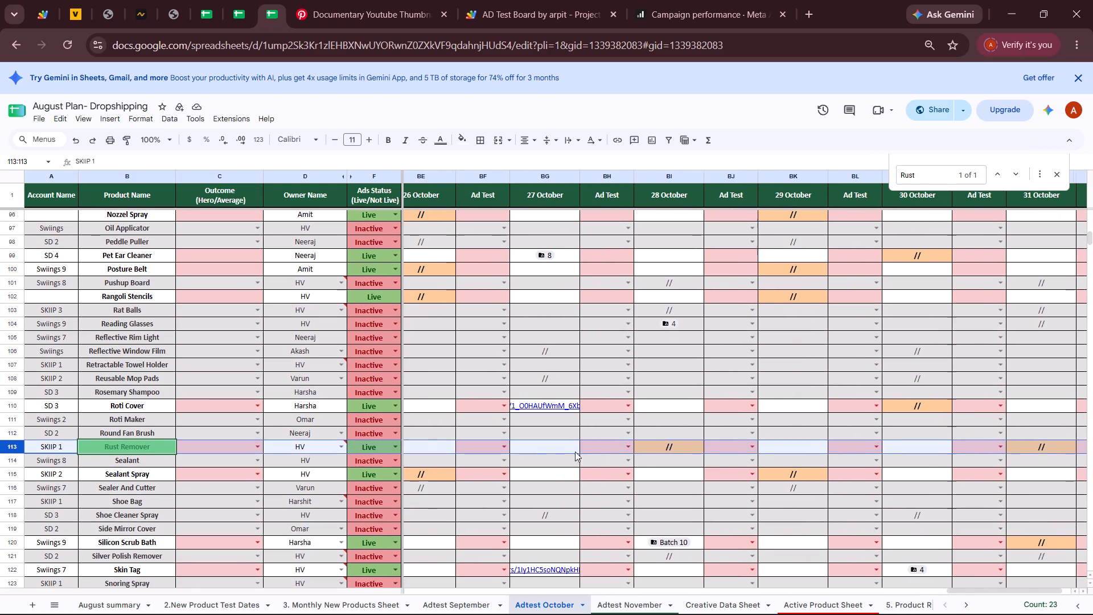
{"action": "double_click", "coordinate": [682, 450]}
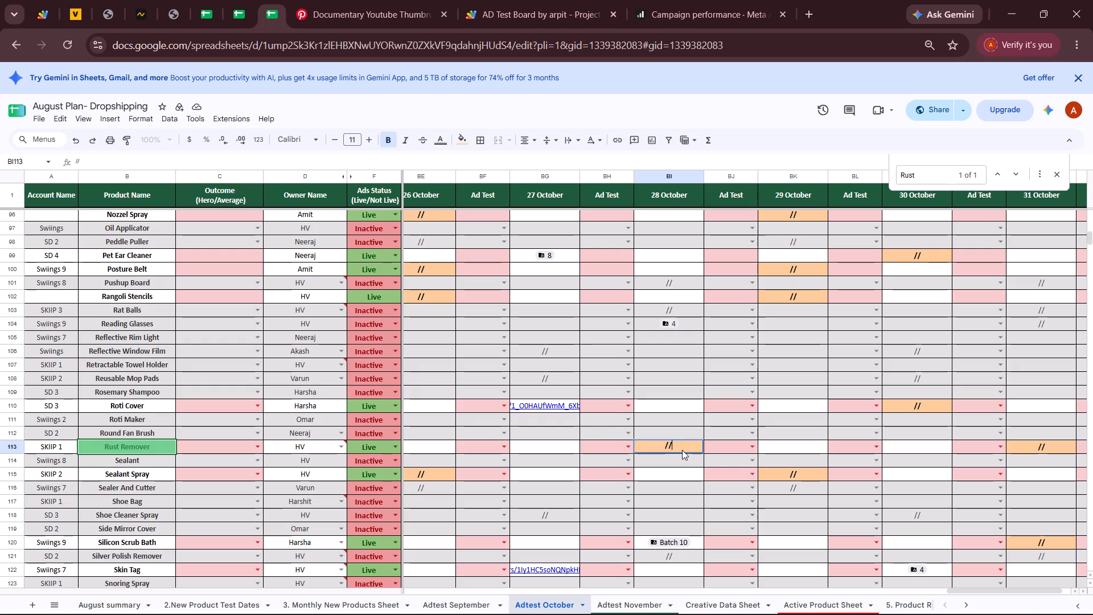
{"action": "key", "text": "BackSpace"}
{"action": "key", "text": "BackSpace"}
{"action": "key", "text": "ctrl+v"}
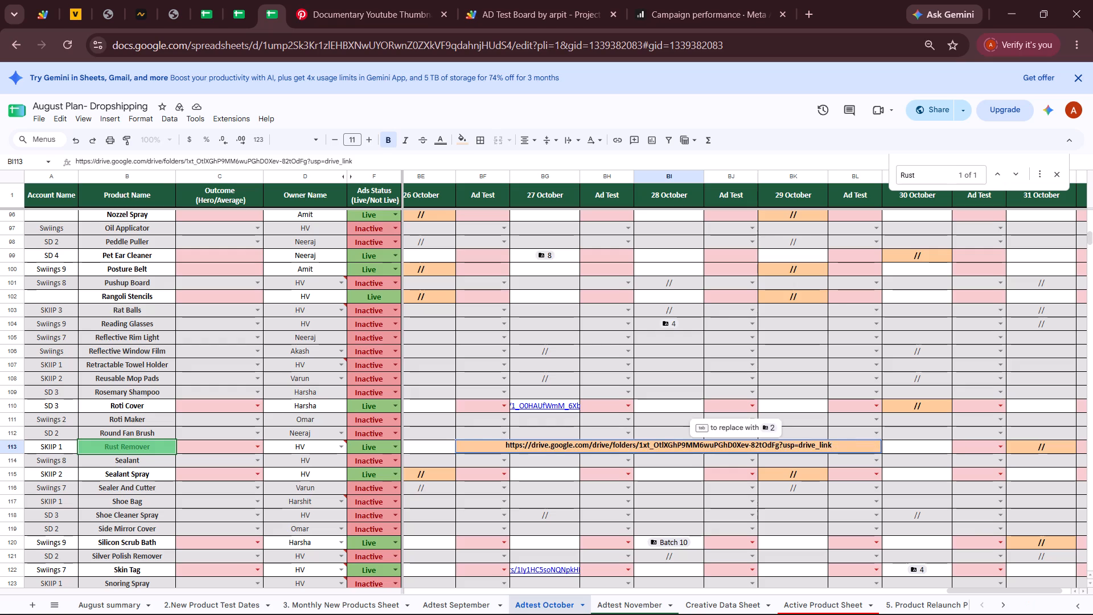
{"action": "key", "text": "Tab"}
{"action": "key", "text": "Return"}
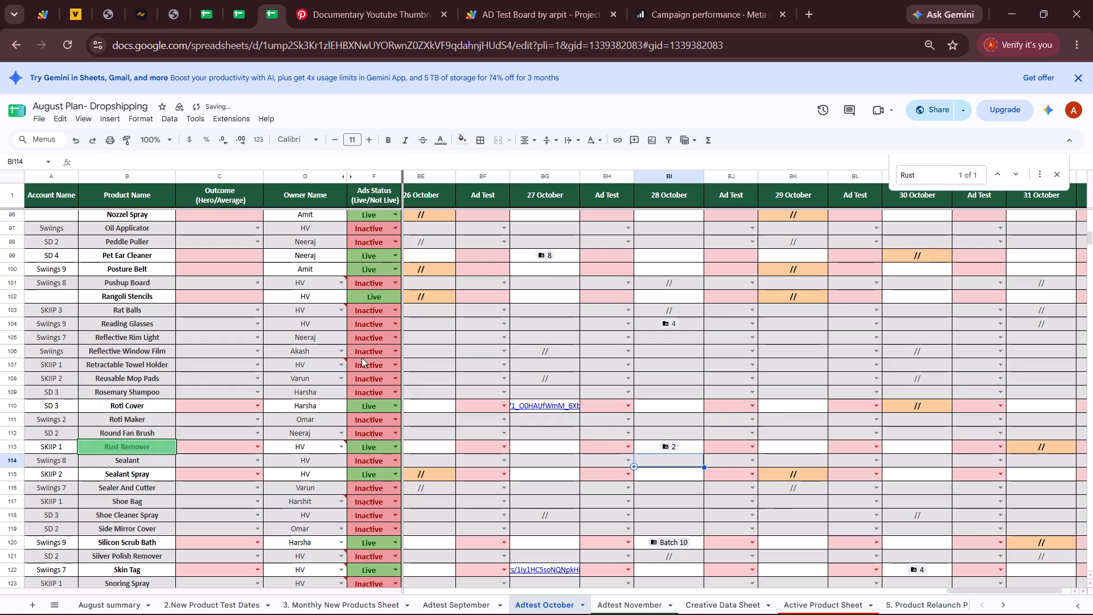
Back in the Creative Data spreadsheet, set the column E date for Rust Remover in row 856 to 10/28/2026.
{"action": "scroll", "coordinate": [506, 374], "scroll_direction": "left", "scroll_amount": 1}
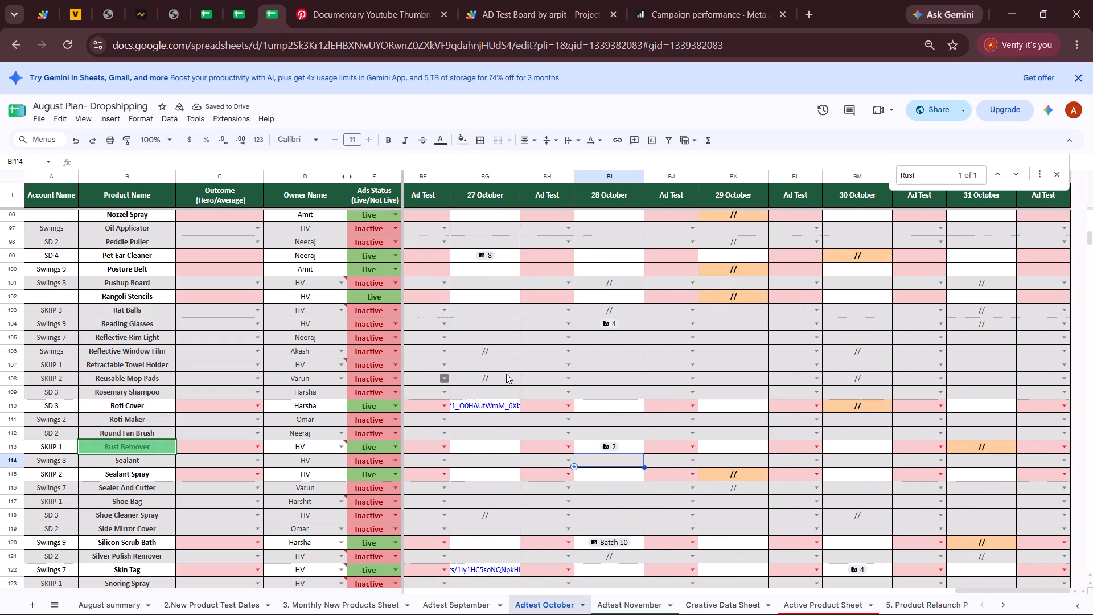
{"action": "scroll", "coordinate": [506, 374], "scroll_direction": "left", "scroll_amount": 2}
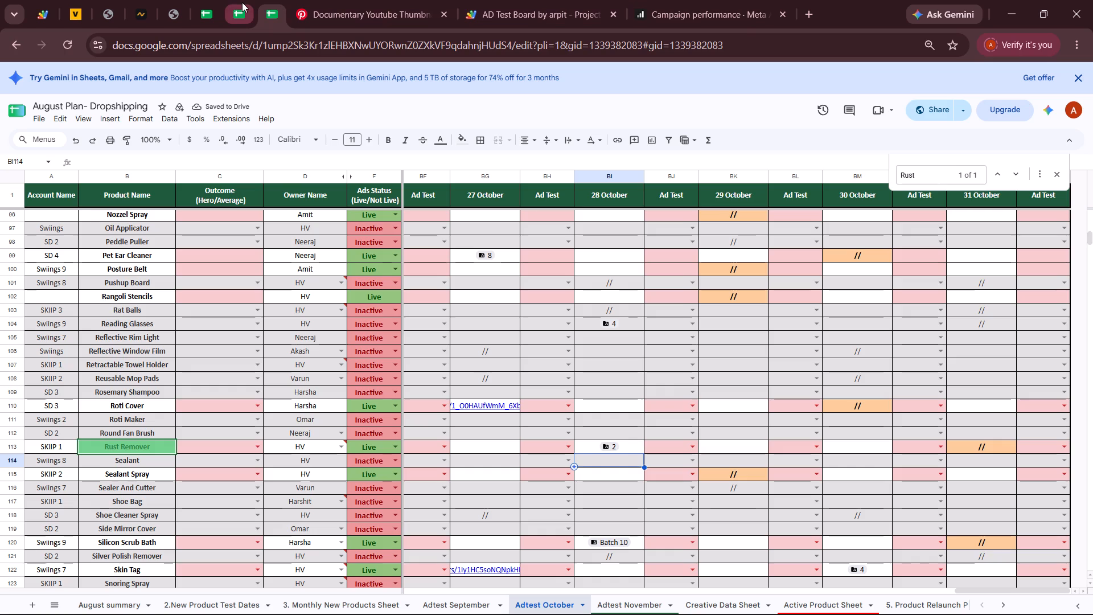
{"action": "left_click", "coordinate": [243, 7]}
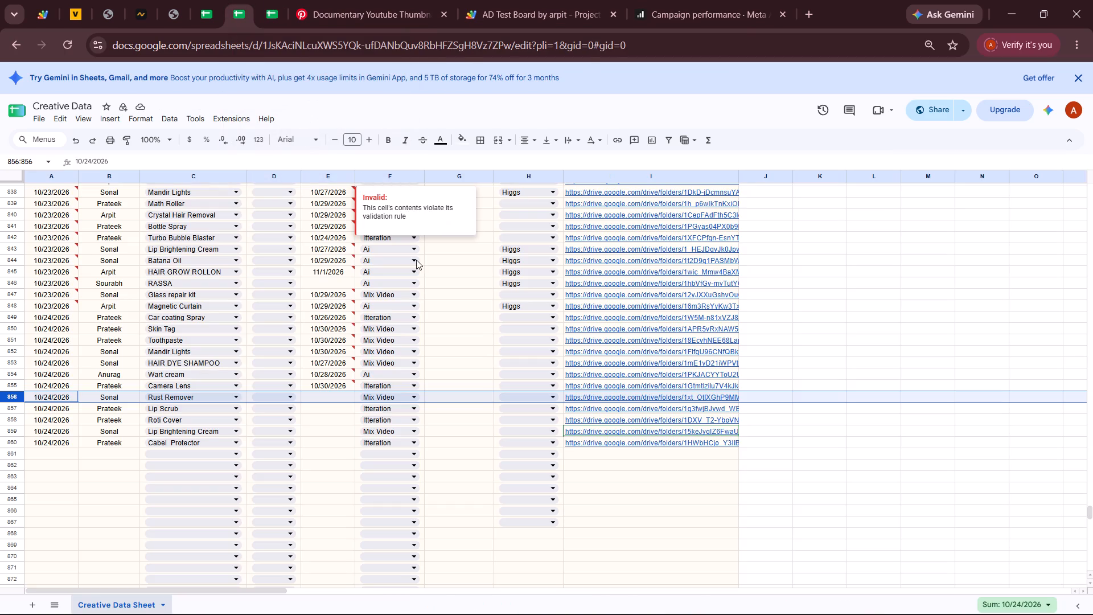
{"action": "double_click", "coordinate": [331, 396]}
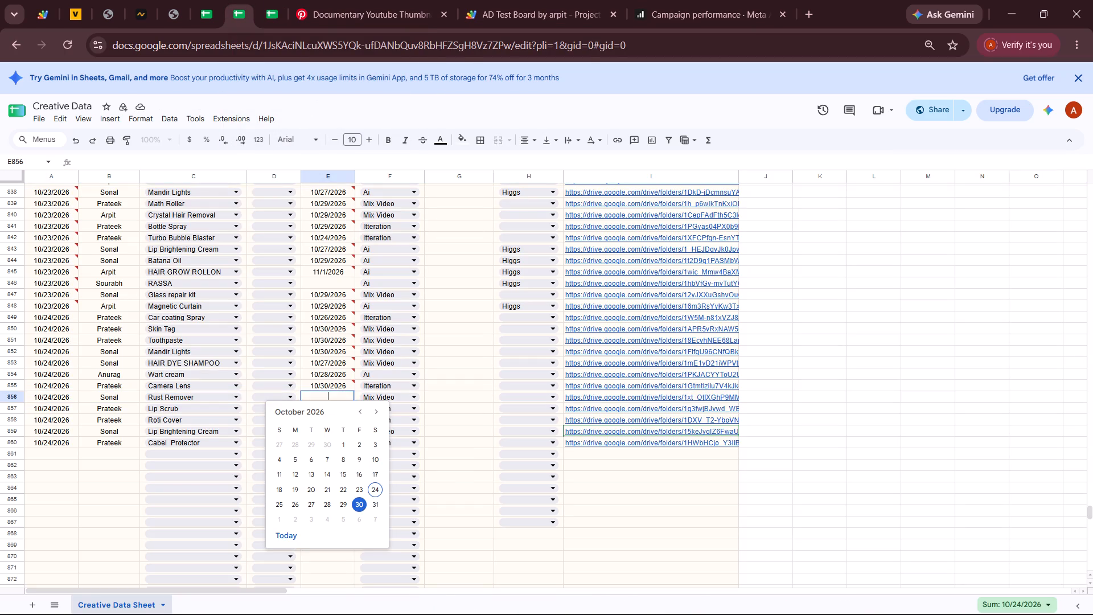
{"action": "left_click", "coordinate": [327, 502]}
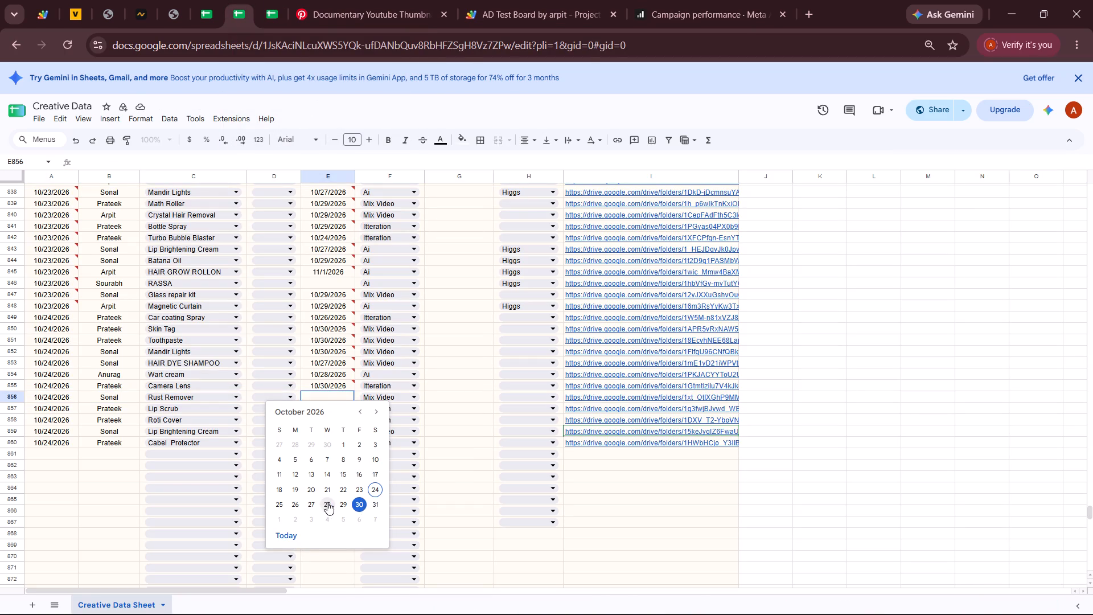
Cross-check the Rust Remover entry in Creative Data row 856 against its row in Adtest October.
{"action": "scroll", "coordinate": [420, 397], "scroll_direction": "up", "scroll_amount": 2}
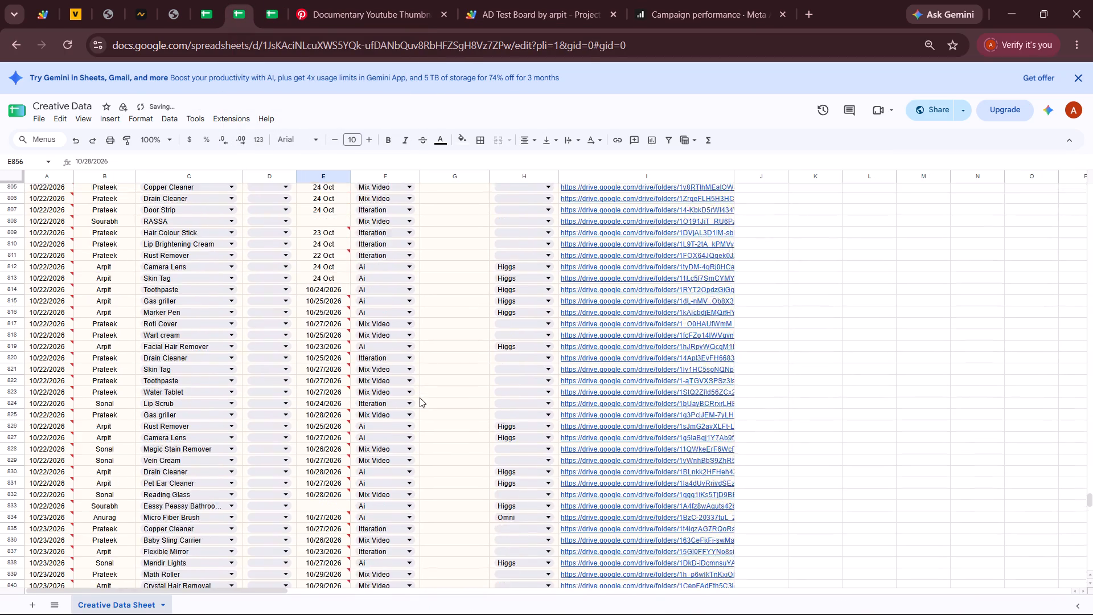
{"action": "scroll", "coordinate": [420, 397], "scroll_direction": "down", "scroll_amount": 5}
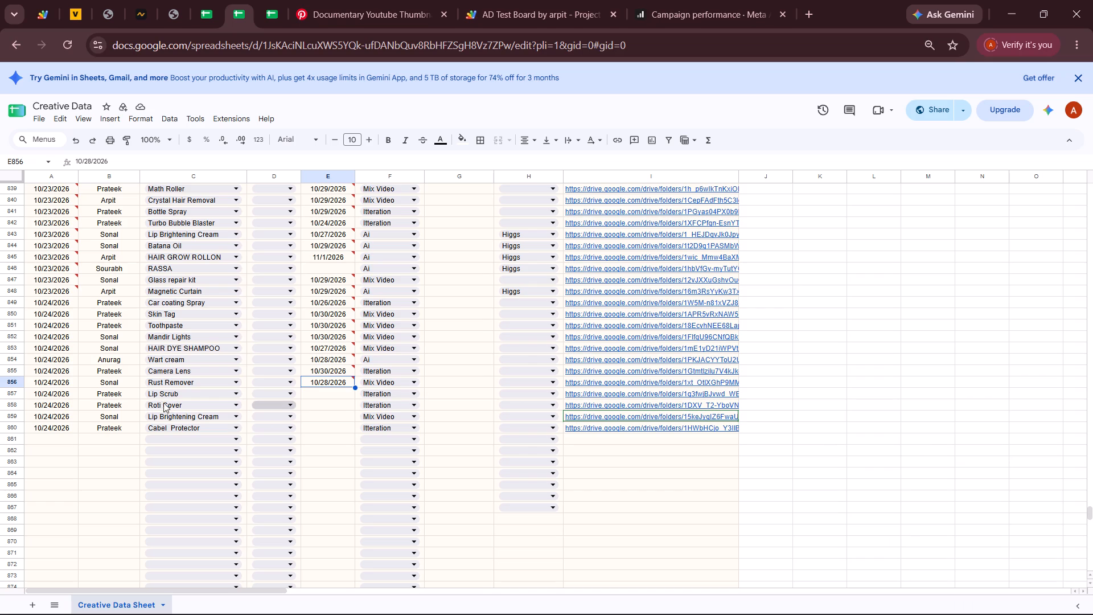
{"action": "left_click", "coordinate": [11, 379]}
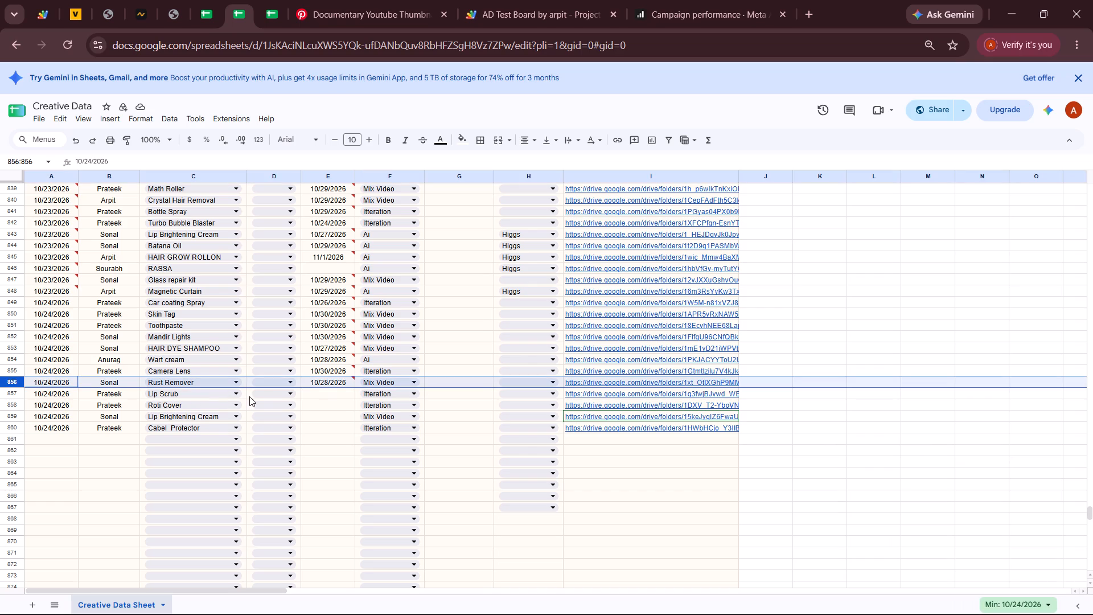
{"action": "left_click", "coordinate": [263, 2]}
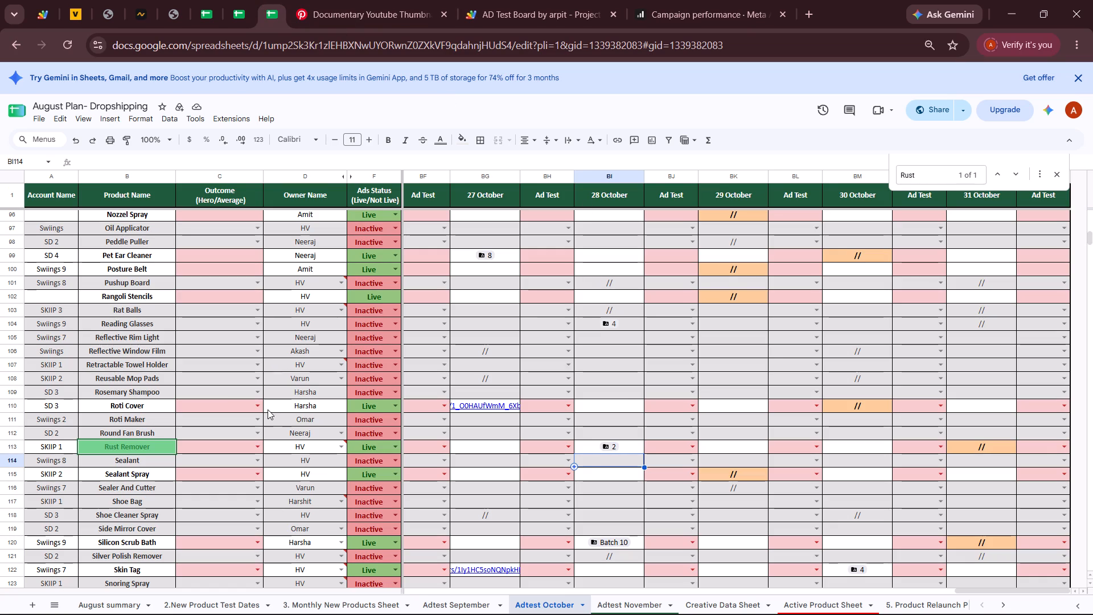
{"action": "left_click", "coordinate": [10, 445]}
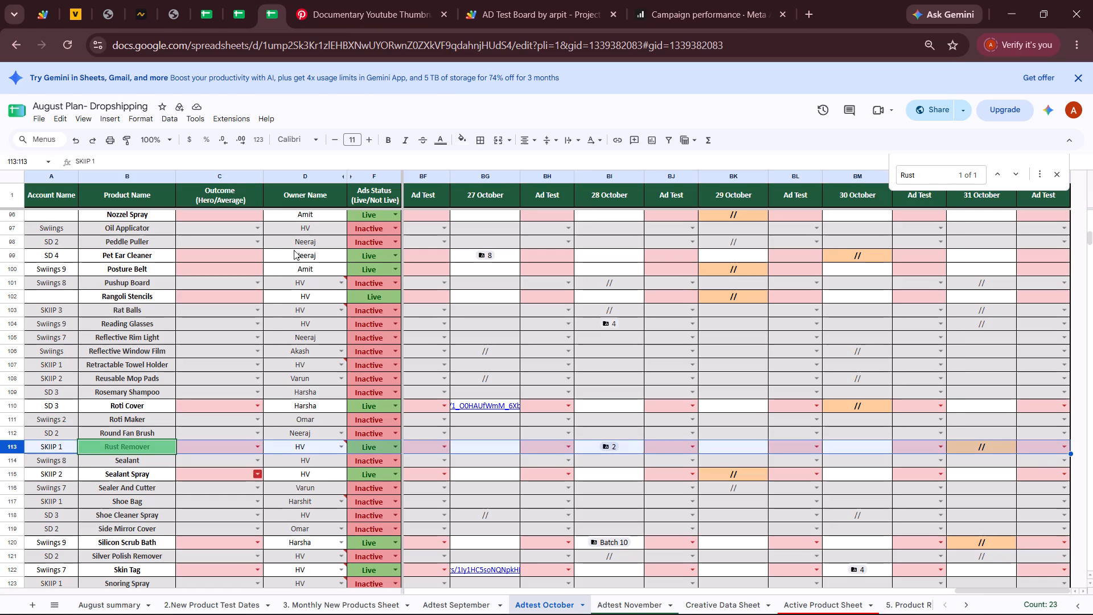
{"action": "left_click", "coordinate": [240, 5]}
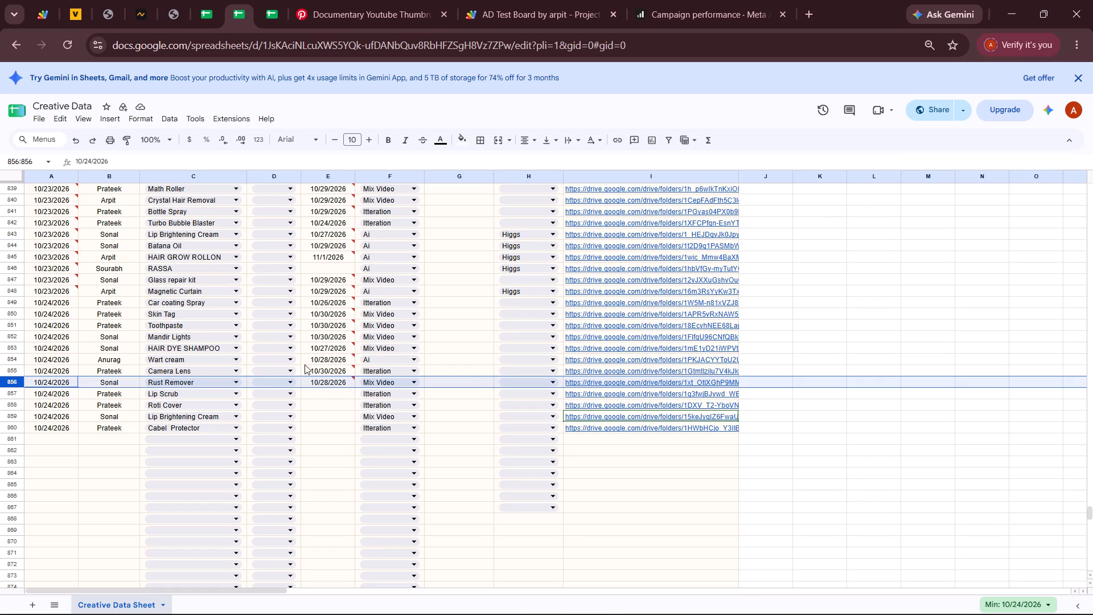
Copy the Drive folder link for the Lip Scrub entry in Creative Data row 857.
{"action": "left_click", "coordinate": [18, 393]}
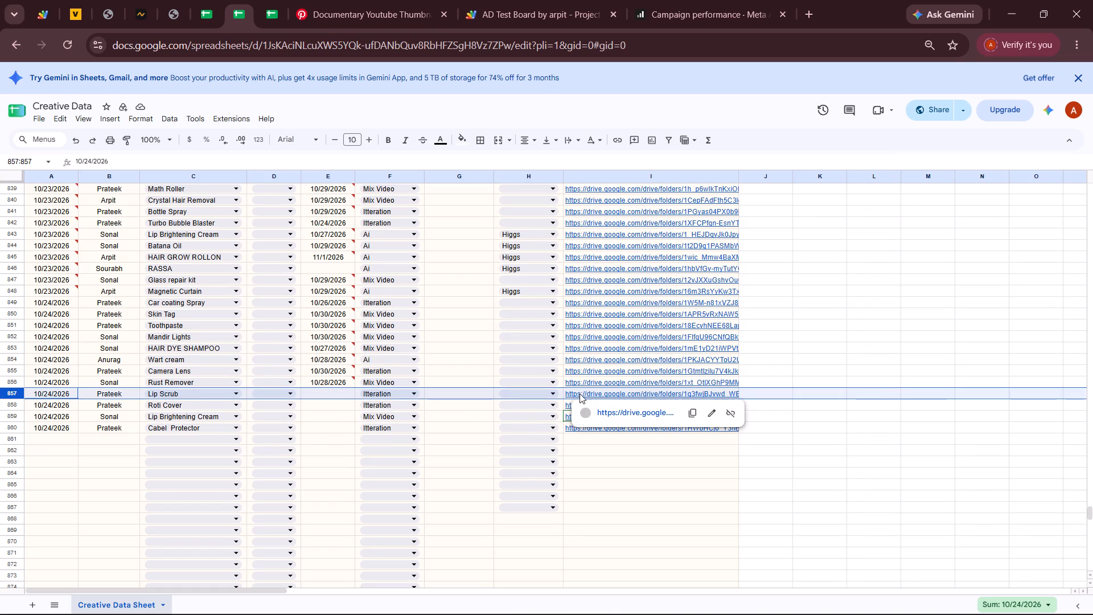
{"action": "left_click", "coordinate": [693, 411]}
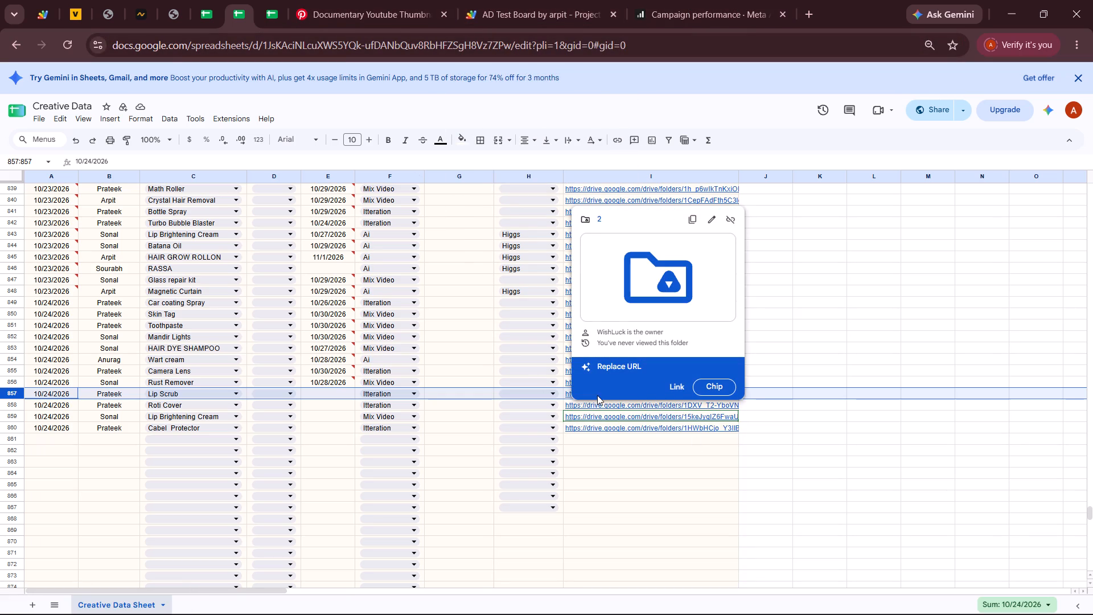
{"action": "left_click", "coordinate": [465, 392]}
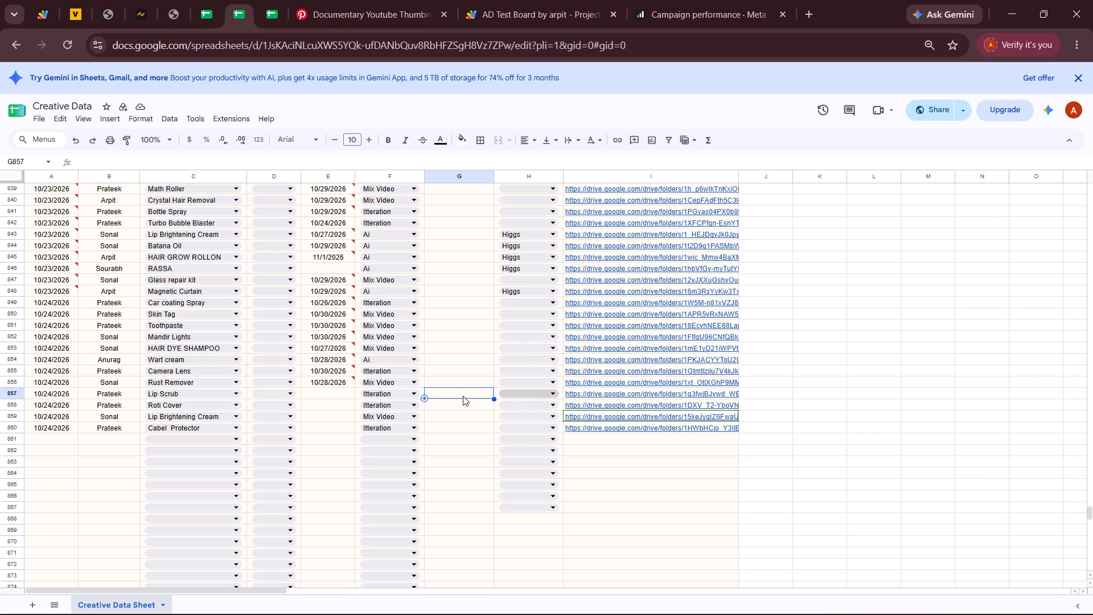
{"action": "left_click", "coordinate": [5, 393]}
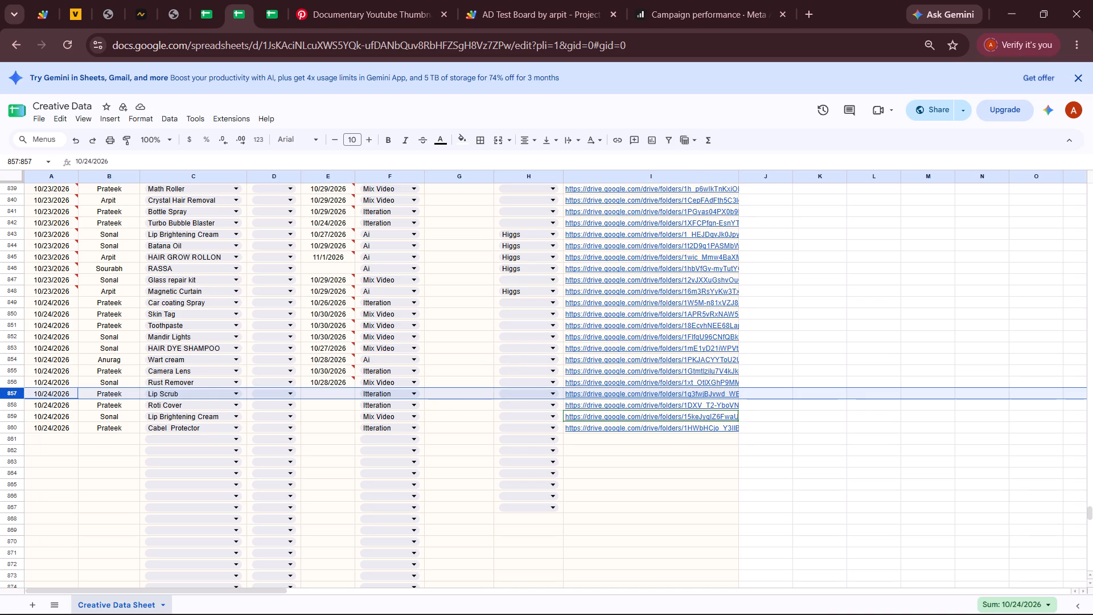
{"action": "left_click", "coordinate": [697, 404]}
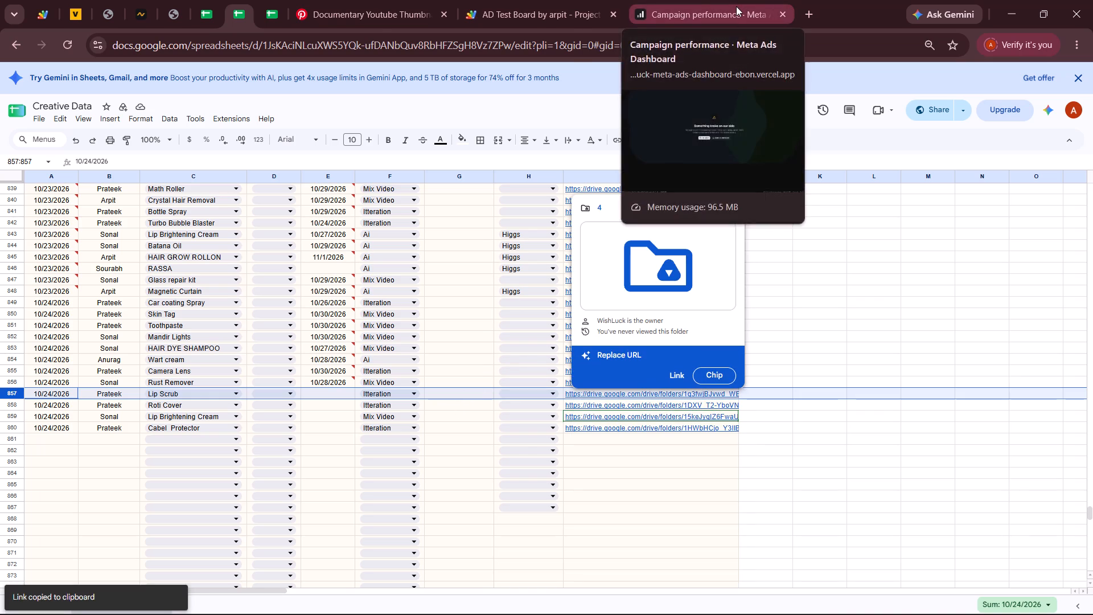
In Adtest October, find Lip Scrub and replace the // placeholder in its 27 October cell with the copied Drive folder link as a chip.
{"action": "left_click", "coordinate": [272, 4]}
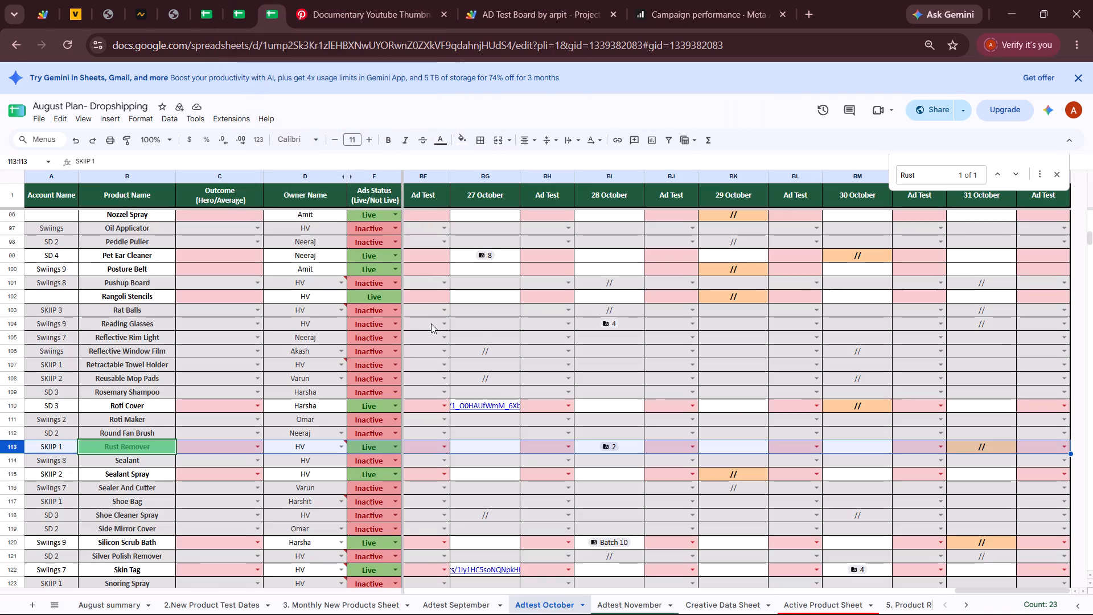
{"action": "left_click", "coordinate": [943, 174]}
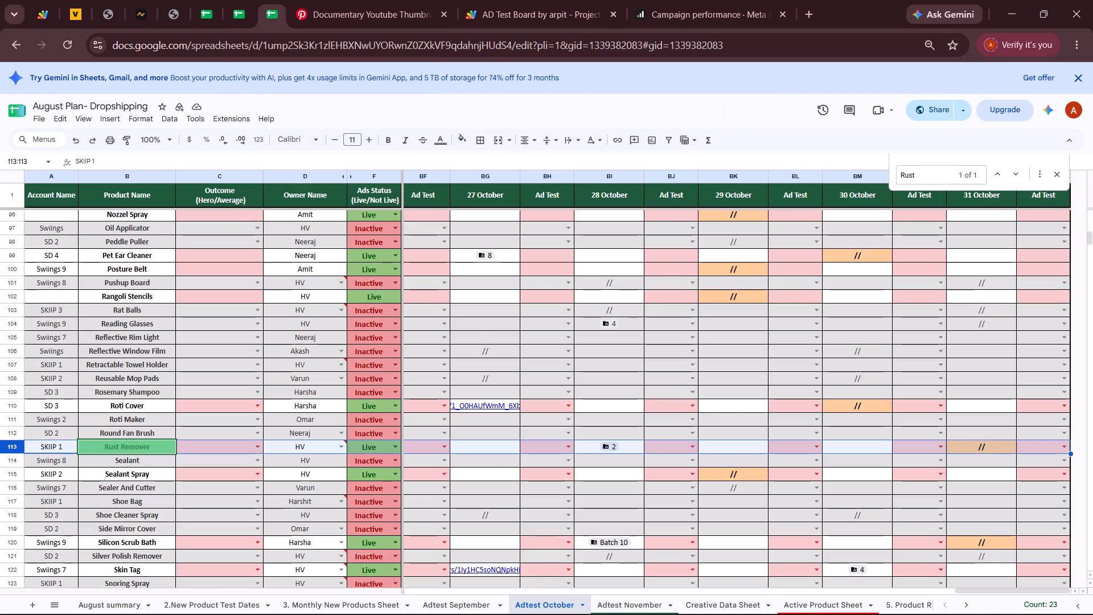
{"action": "key", "text": "BackSpace"}
{"action": "key", "text": "BackSpace"}
{"action": "key", "text": "BackSpace"}
{"action": "key", "text": "BackSpace"}
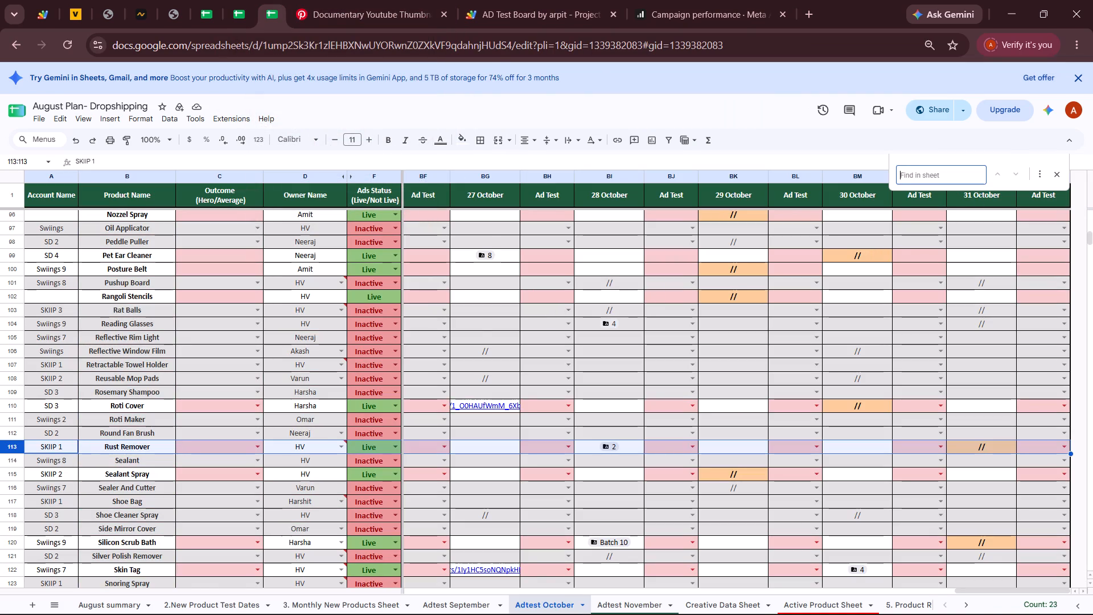
{"action": "type", "text": "lip"}
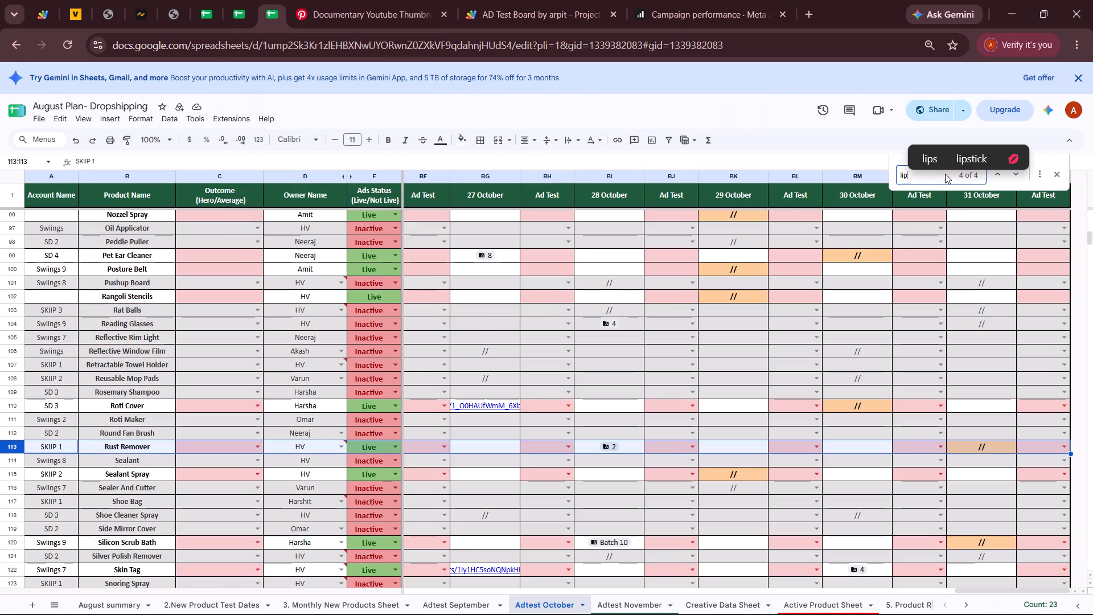
{"action": "key", "text": "space"}
{"action": "type", "text": "s"}
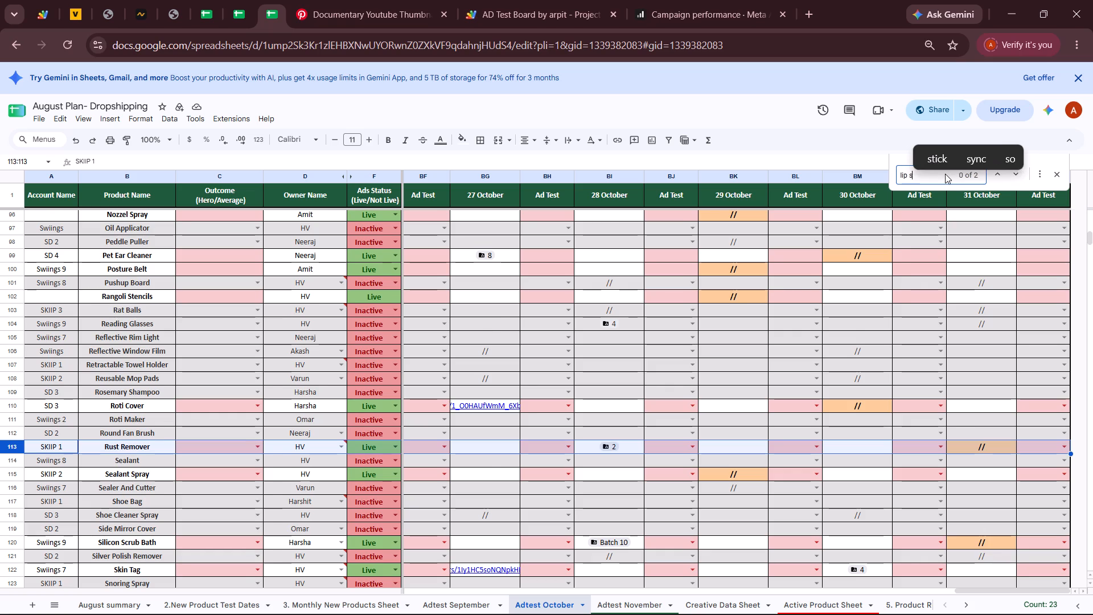
{"action": "scroll", "coordinate": [702, 272], "scroll_direction": "up", "scroll_amount": 1}
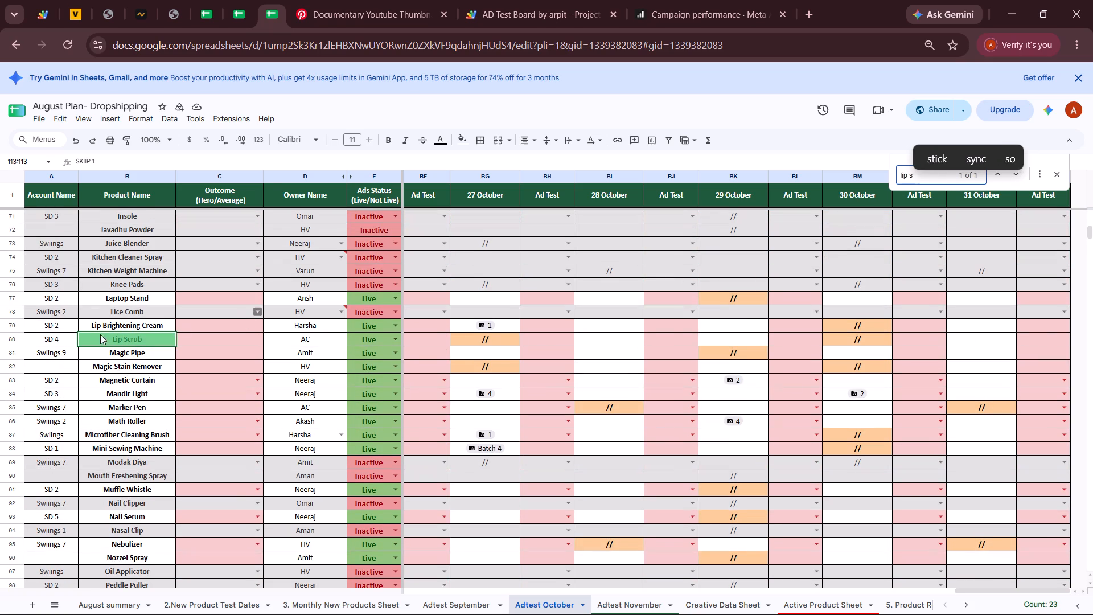
{"action": "left_click", "coordinate": [11, 339]}
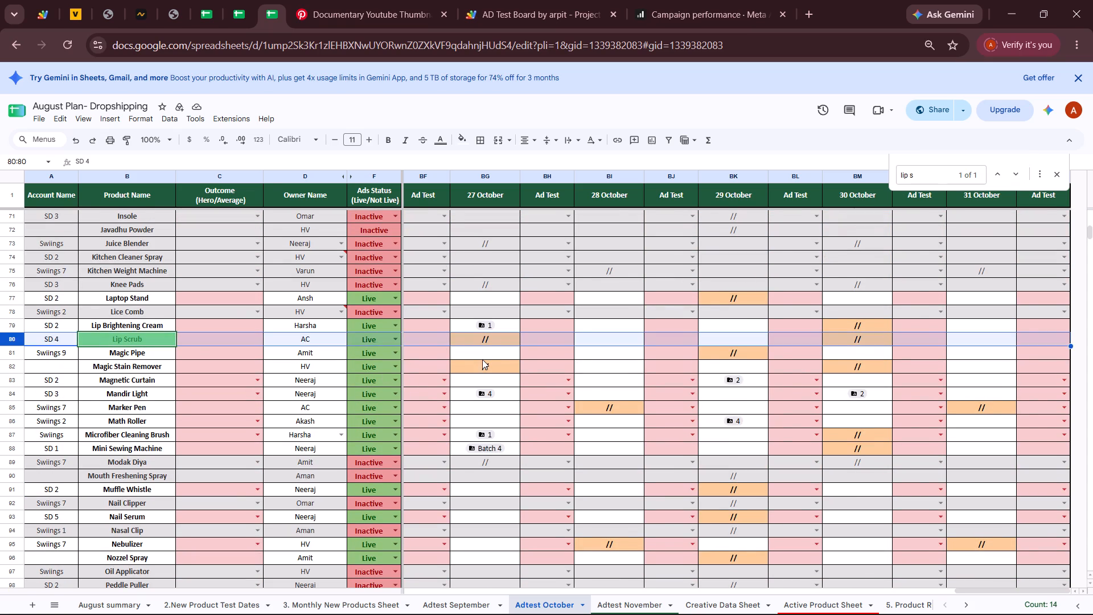
{"action": "scroll", "coordinate": [482, 359], "scroll_direction": "right", "scroll_amount": 3}
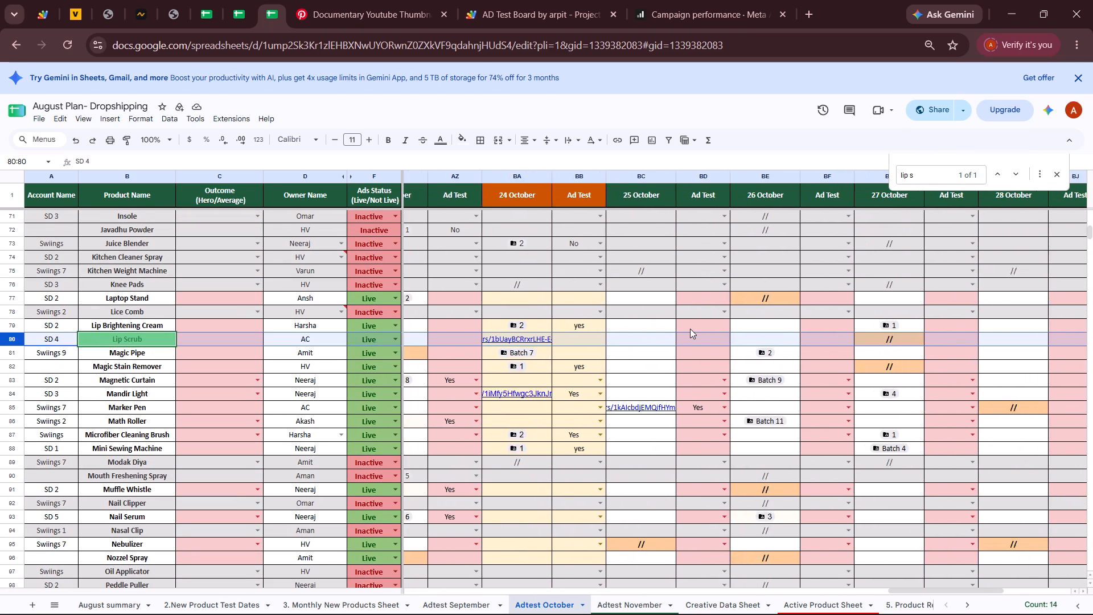
{"action": "triple_click", "coordinate": [780, 338]}
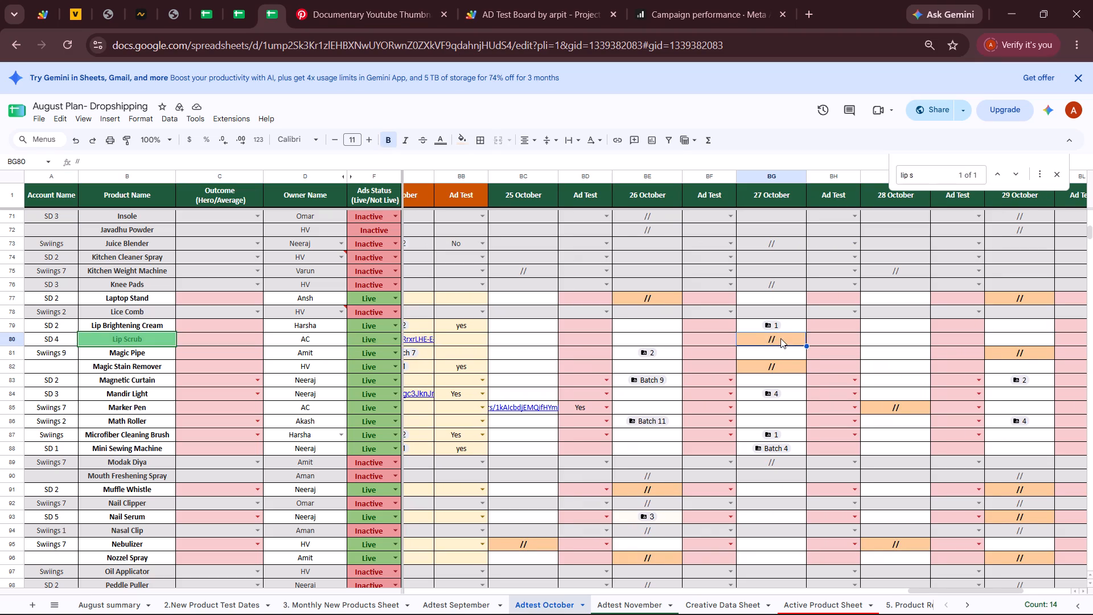
{"action": "key", "text": "ctrl+v"}
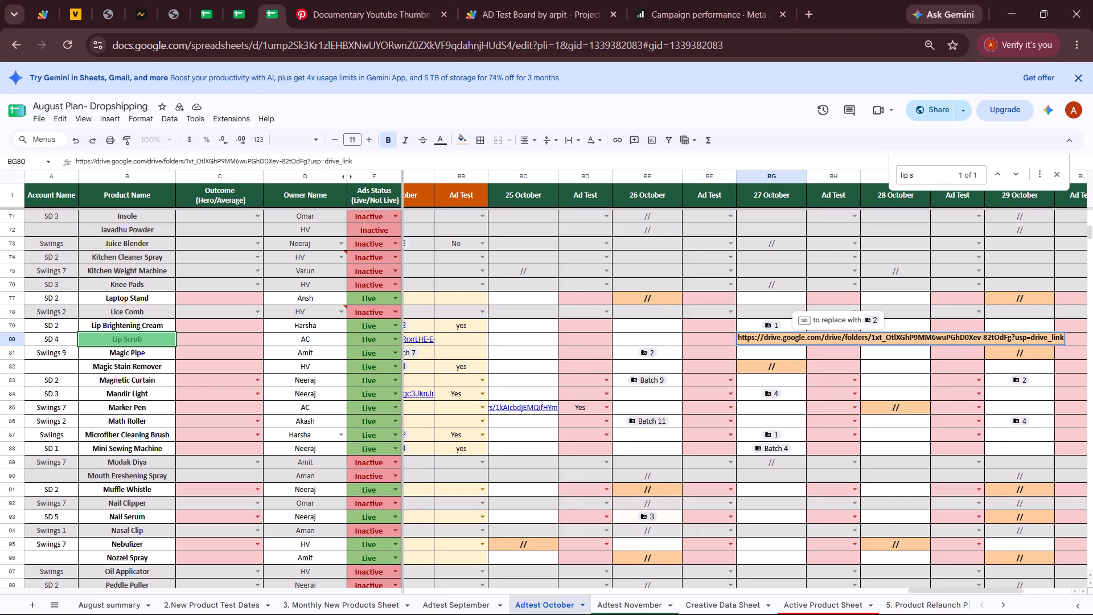
{"action": "key", "text": "Tab"}
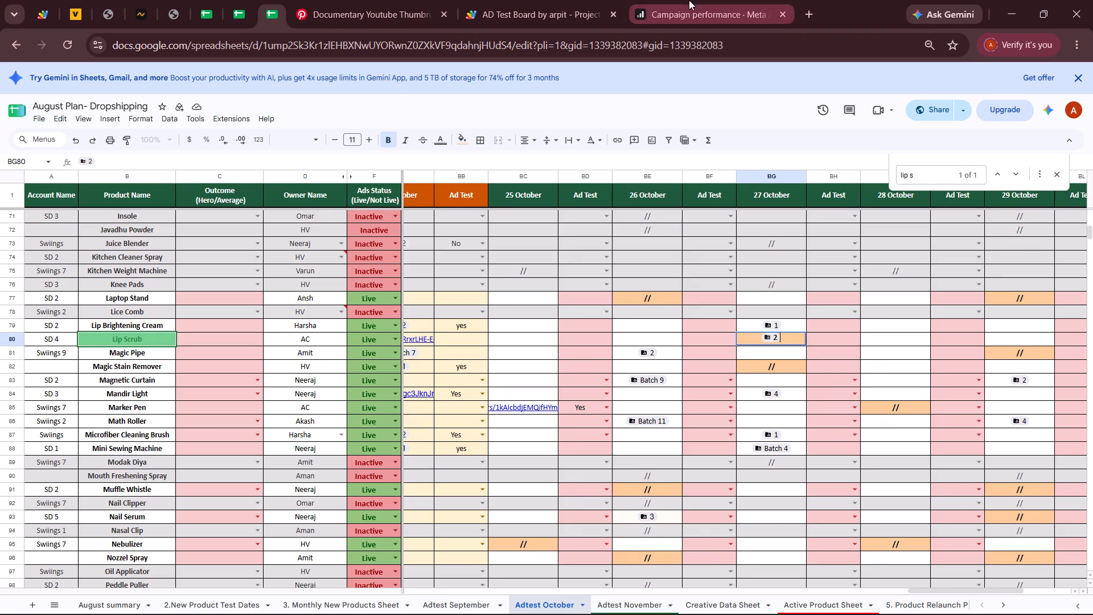
{"action": "scroll", "coordinate": [636, 244], "scroll_direction": "left", "scroll_amount": 2}
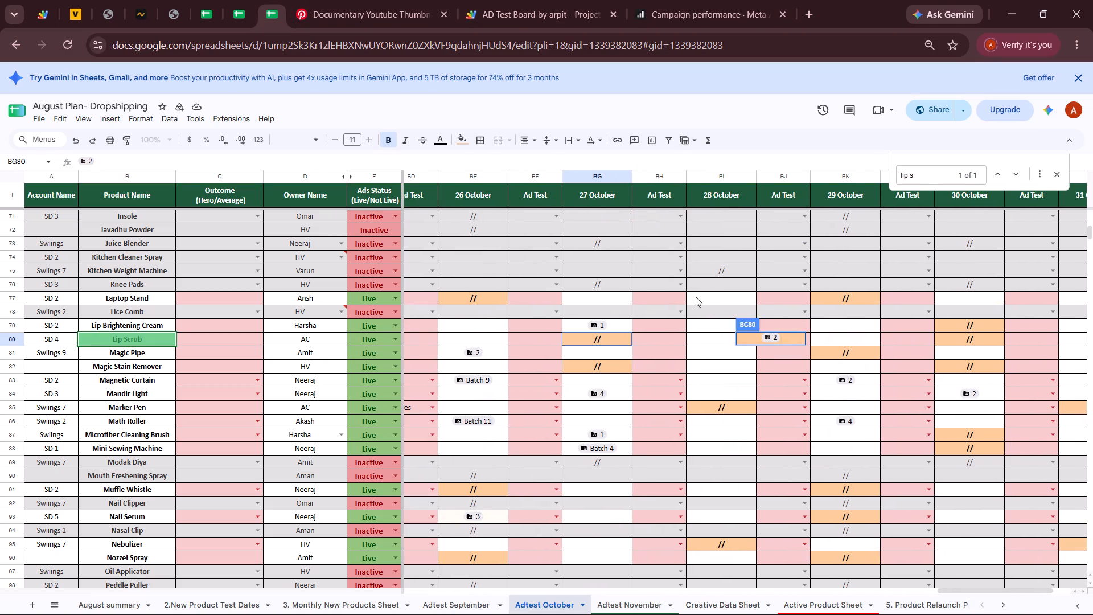
{"action": "key", "text": "Return"}
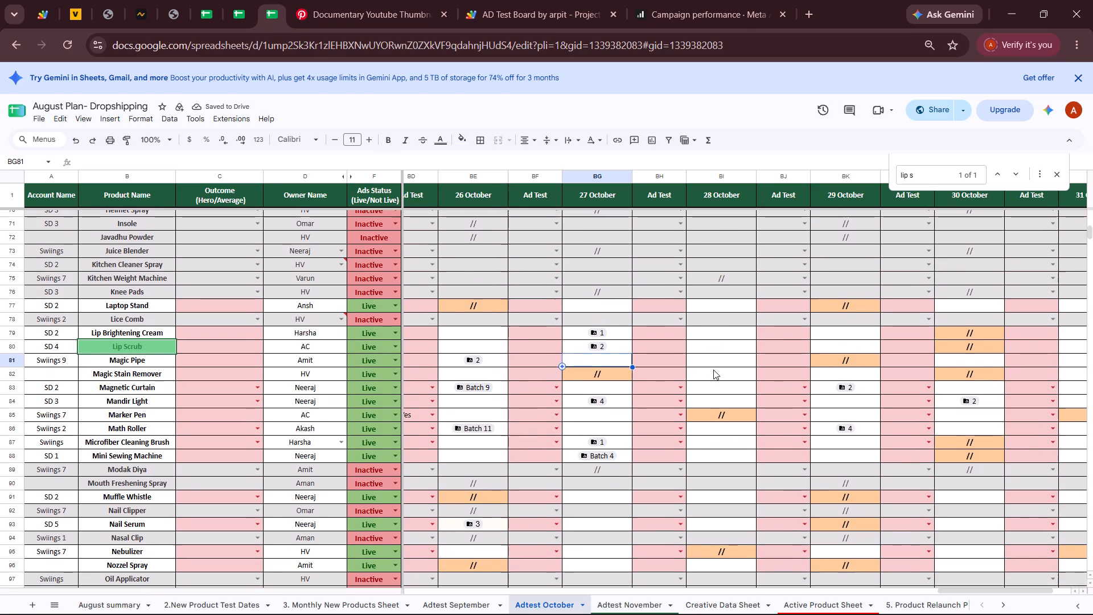
Back in the Creative Data spreadsheet, set the column E date for Lip Scrub in row 857 to 10/27/2026.
{"action": "left_click", "coordinate": [243, 1]}
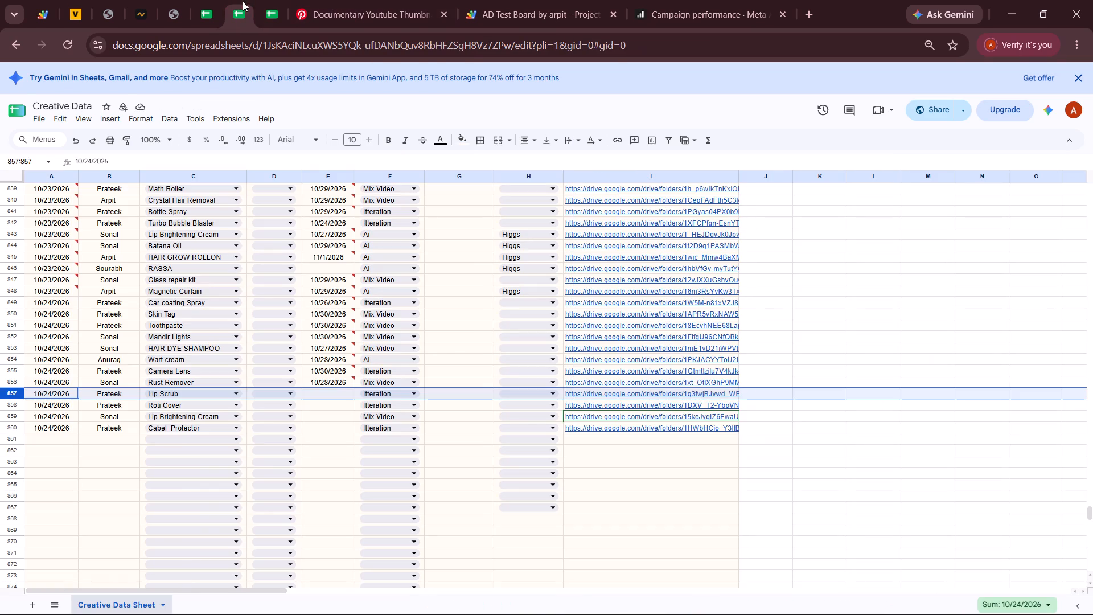
{"action": "left_click", "coordinate": [280, 1]}
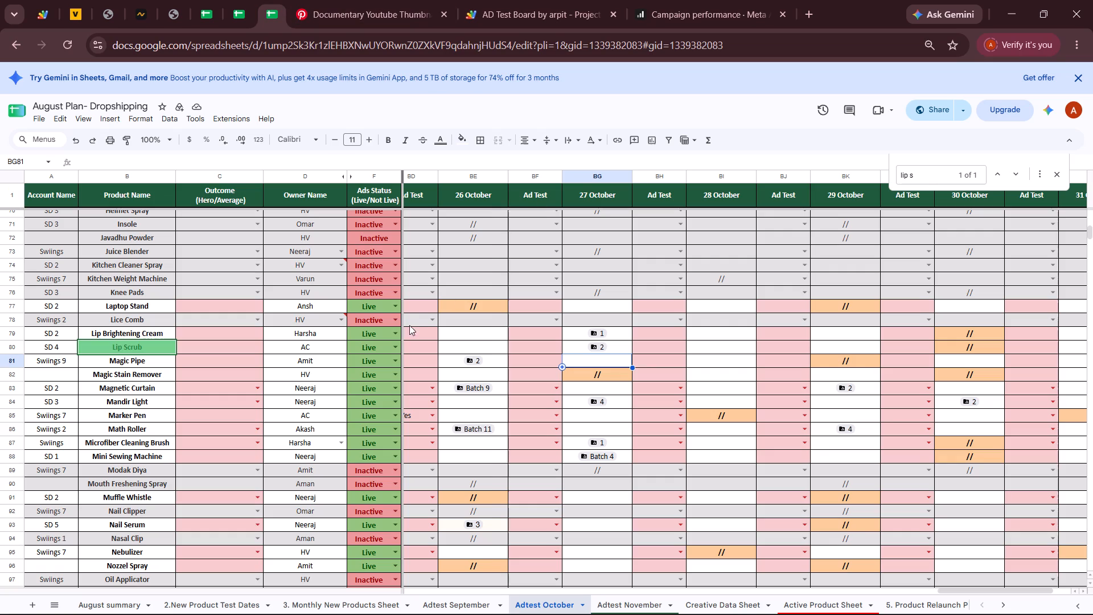
{"action": "left_click", "coordinate": [232, 3]}
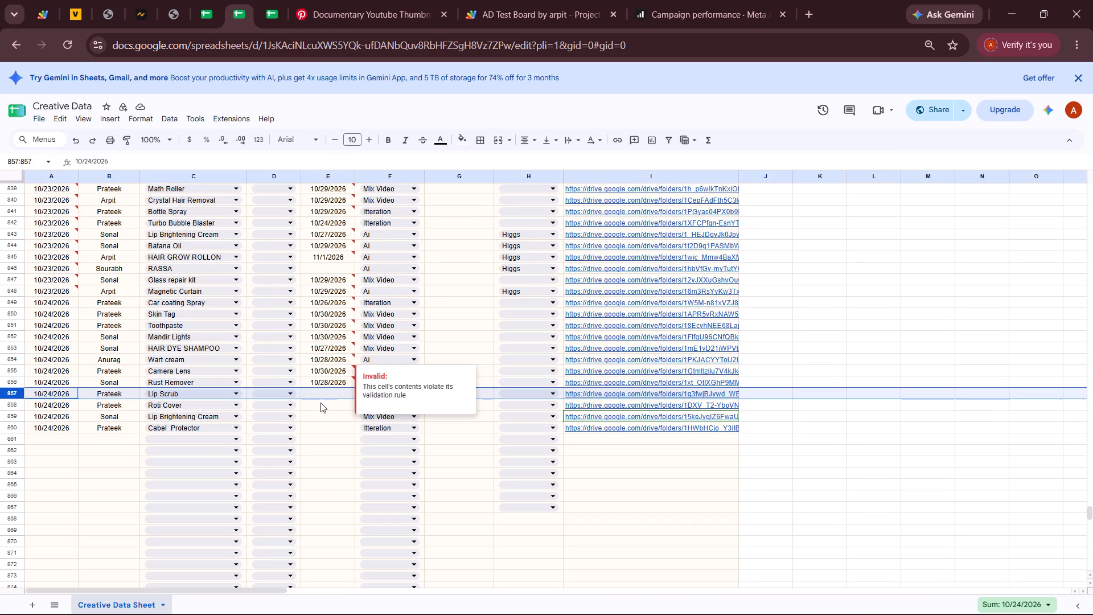
{"action": "double_click", "coordinate": [326, 394]}
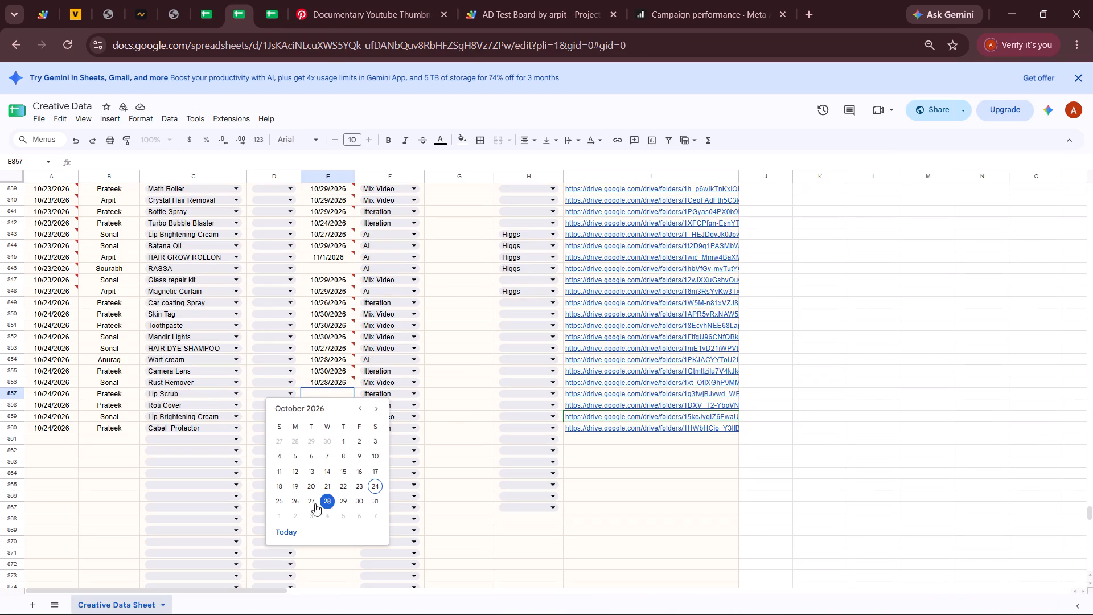
{"action": "left_click", "coordinate": [305, 504]}
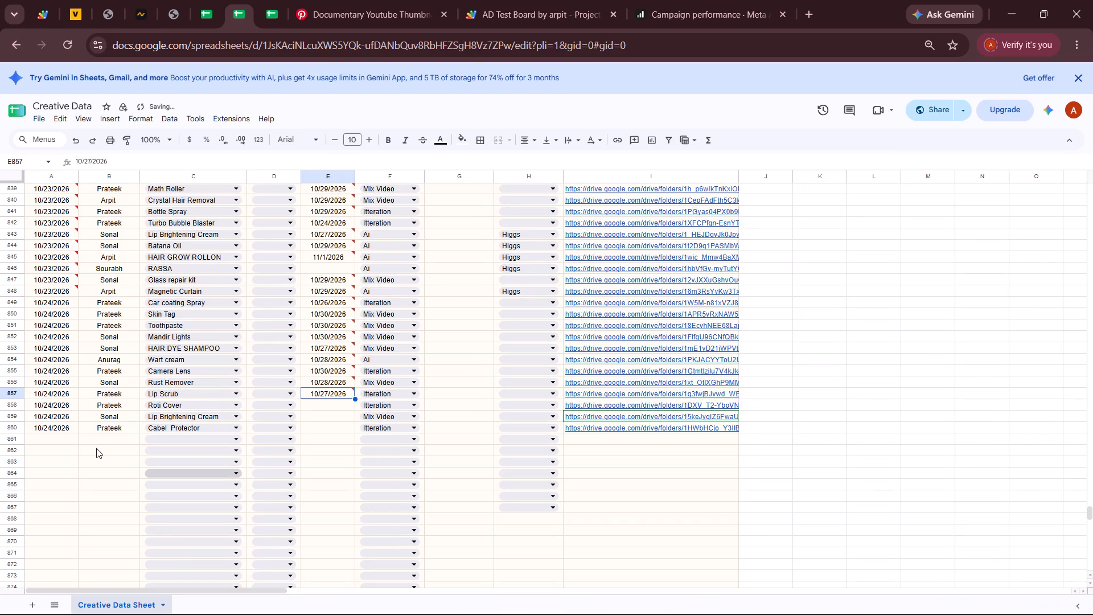
Copy the Drive folder link for the Roti Cover entry in Creative Data row 858.
{"action": "left_click", "coordinate": [9, 404]}
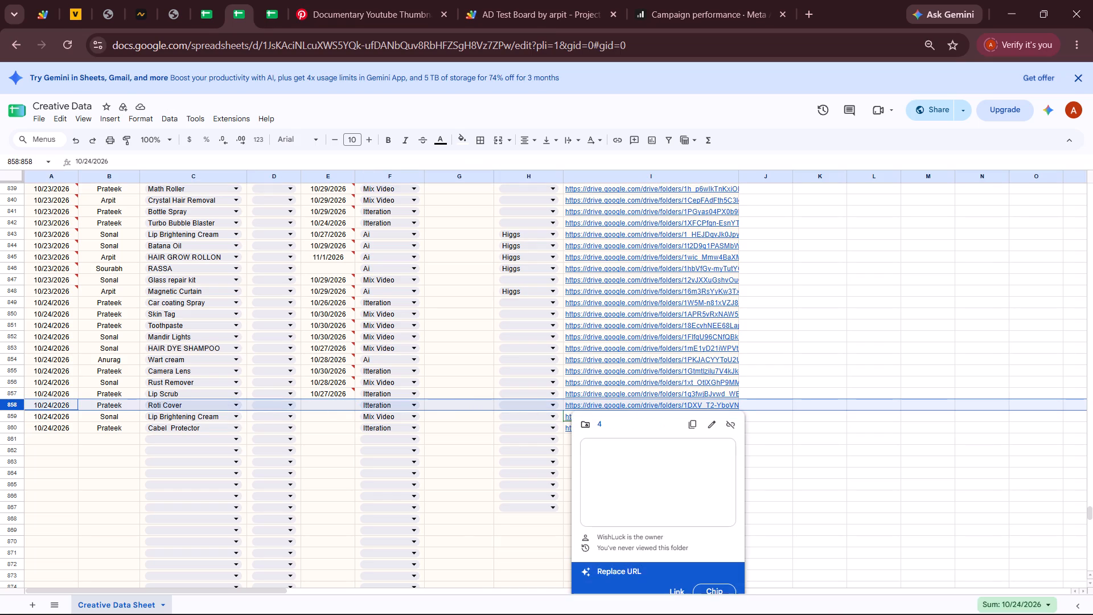
{"action": "left_click", "coordinate": [690, 424]}
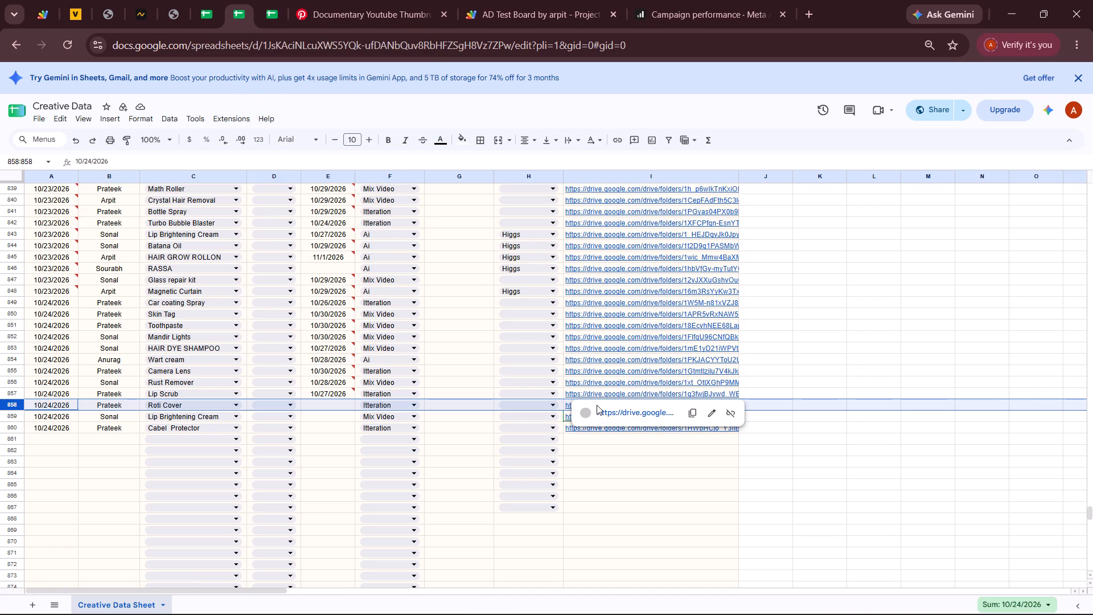
{"action": "left_click", "coordinate": [696, 417]}
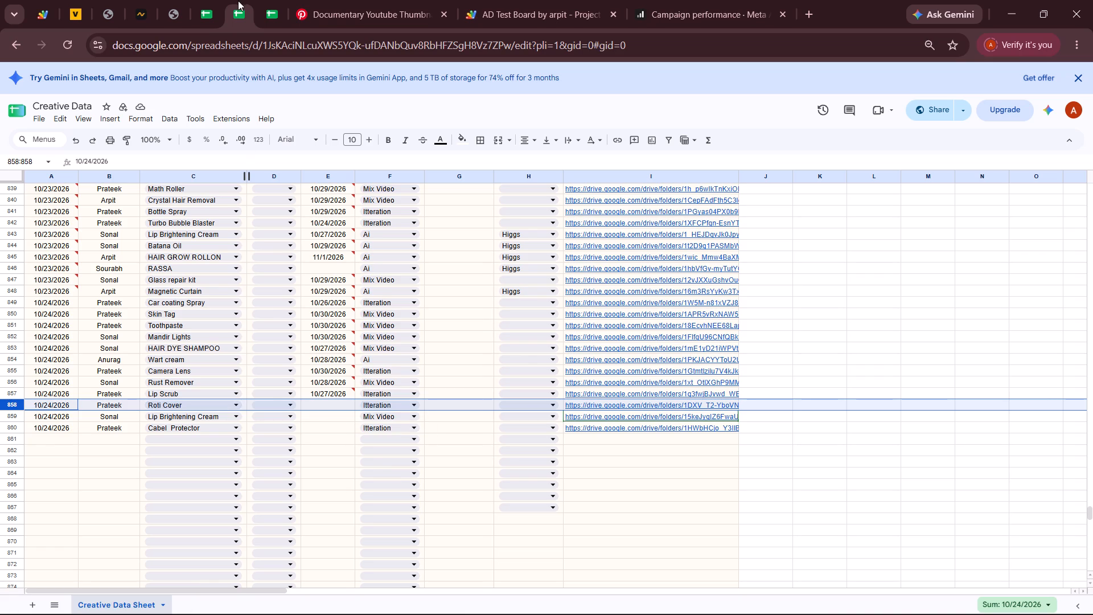
In Adtest October, find Roti Cover and replace the // placeholder in its 30 October cell with the copied folder link as a chip.
{"action": "left_click", "coordinate": [273, 7]}
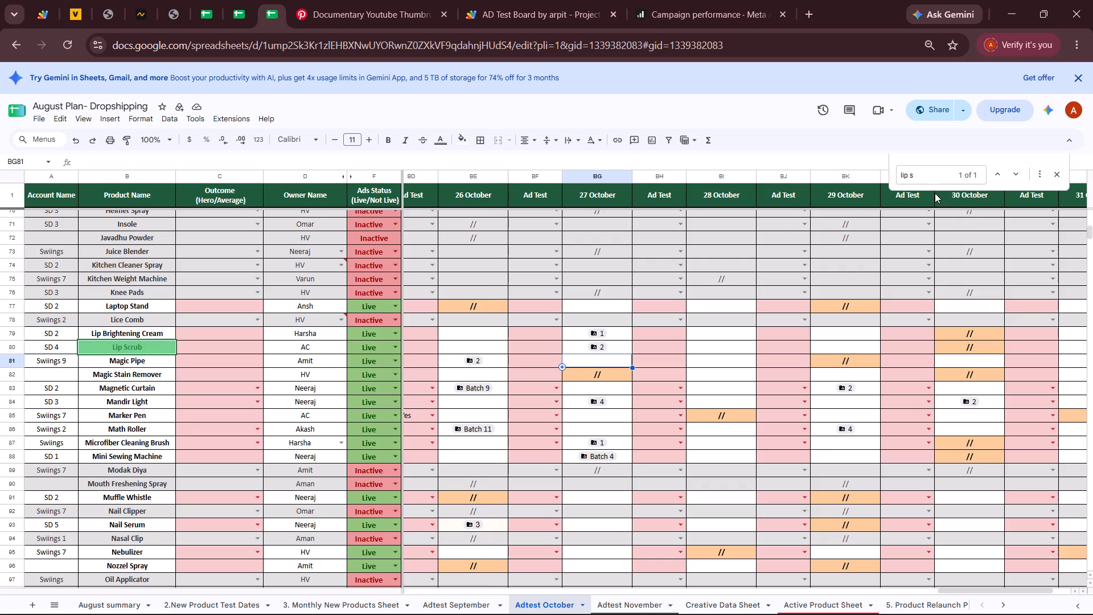
{"action": "left_click_drag", "start_coordinate": [920, 174], "coordinate": [877, 169]}
{"action": "key", "text": "BackSpace"}
{"action": "type", "text": "roti"}
{"action": "scroll", "coordinate": [408, 345], "scroll_direction": "down", "scroll_amount": 1}
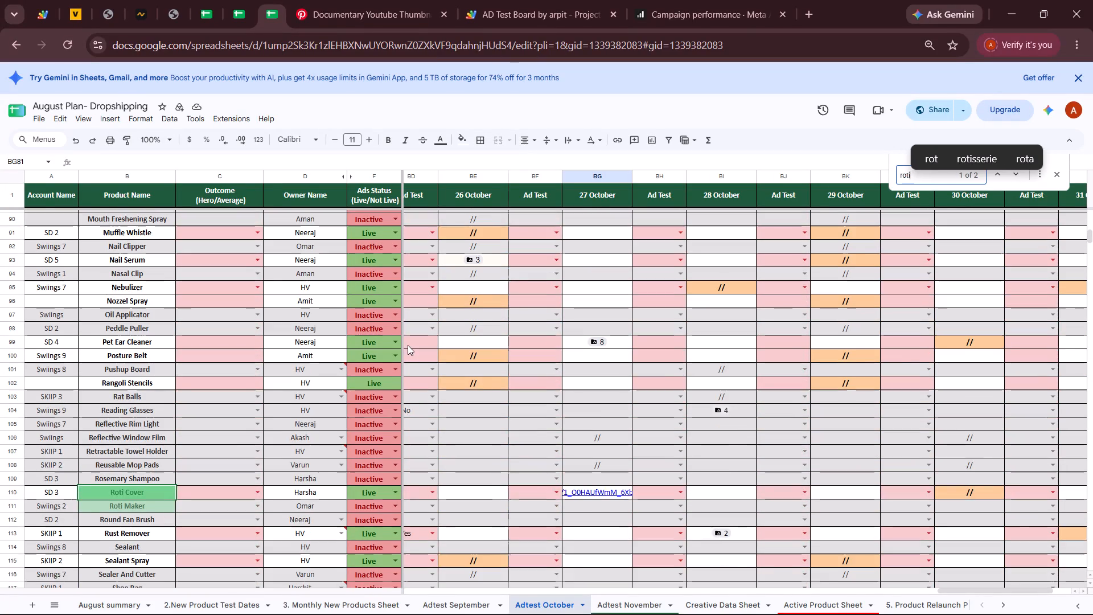
{"action": "left_click", "coordinate": [15, 491]}
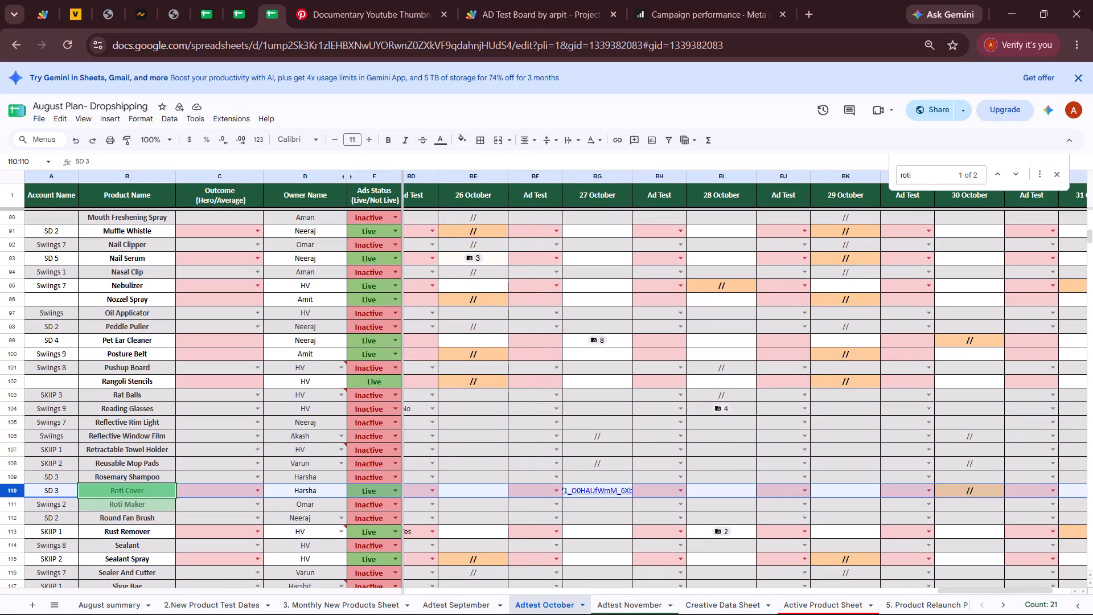
{"action": "scroll", "coordinate": [562, 495], "scroll_direction": "left", "scroll_amount": 3}
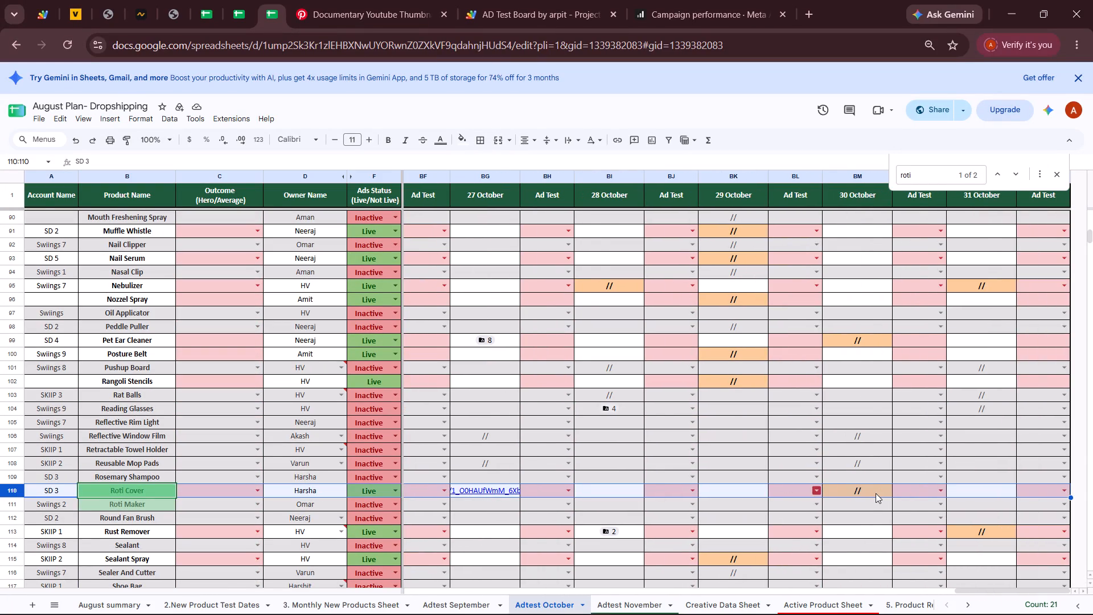
{"action": "triple_click", "coordinate": [876, 493]}
{"action": "key", "text": "BackSpace"}
{"action": "key", "text": "ctrl+v"}
{"action": "left_click", "coordinate": [876, 493], "text": "ctrl"}
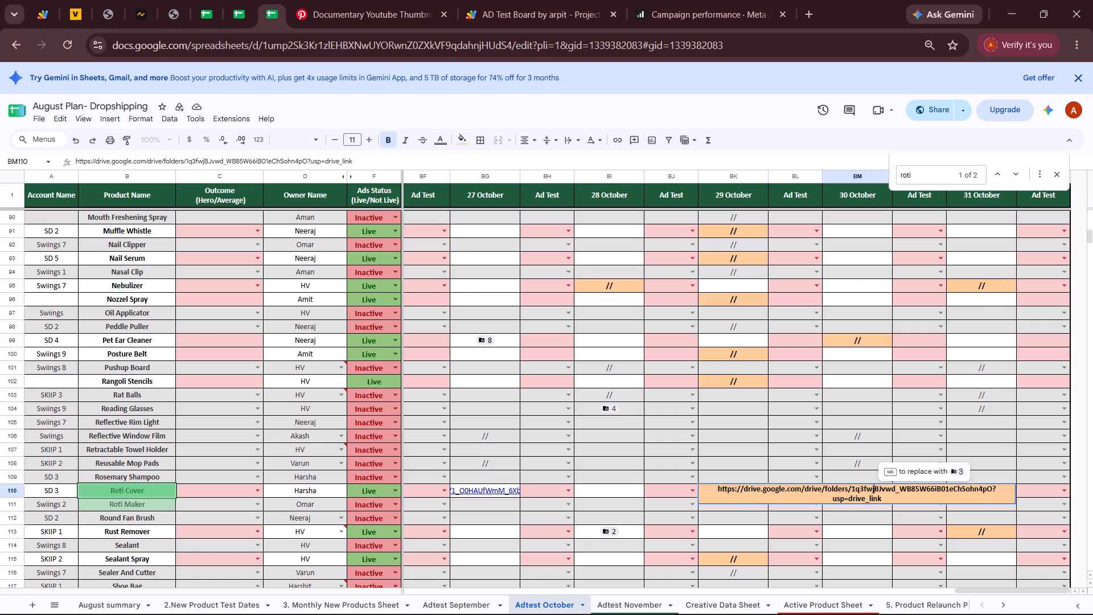
{"action": "key", "text": "Tab"}
{"action": "key", "text": "Return"}
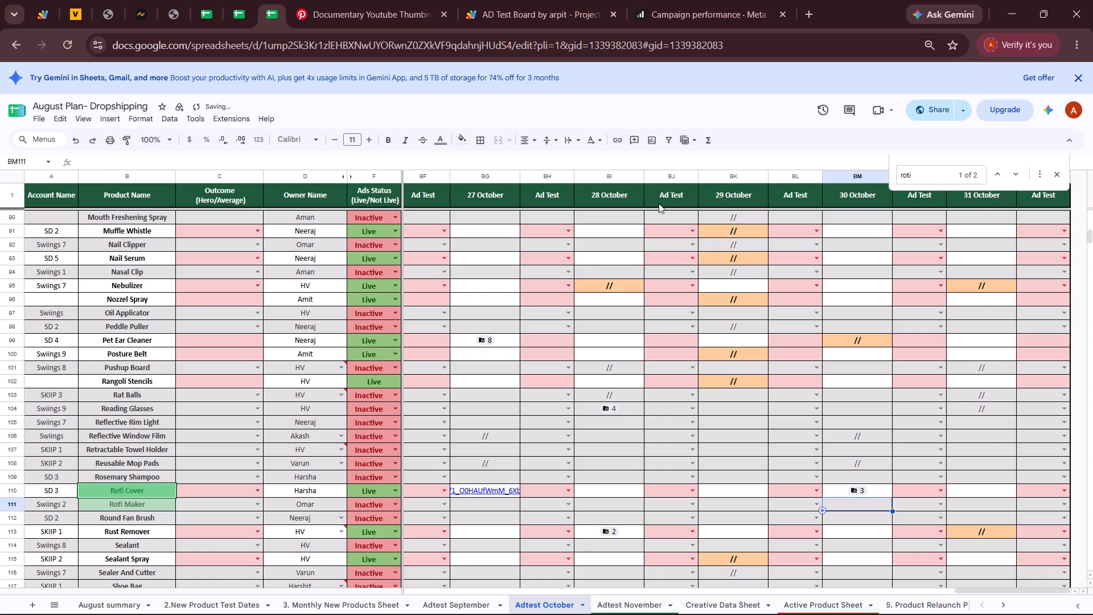
Back in the Creative Data spreadsheet, set the column E date for Roti Cover in row 858 to 10/30/2026.
{"action": "left_click", "coordinate": [228, 0]}
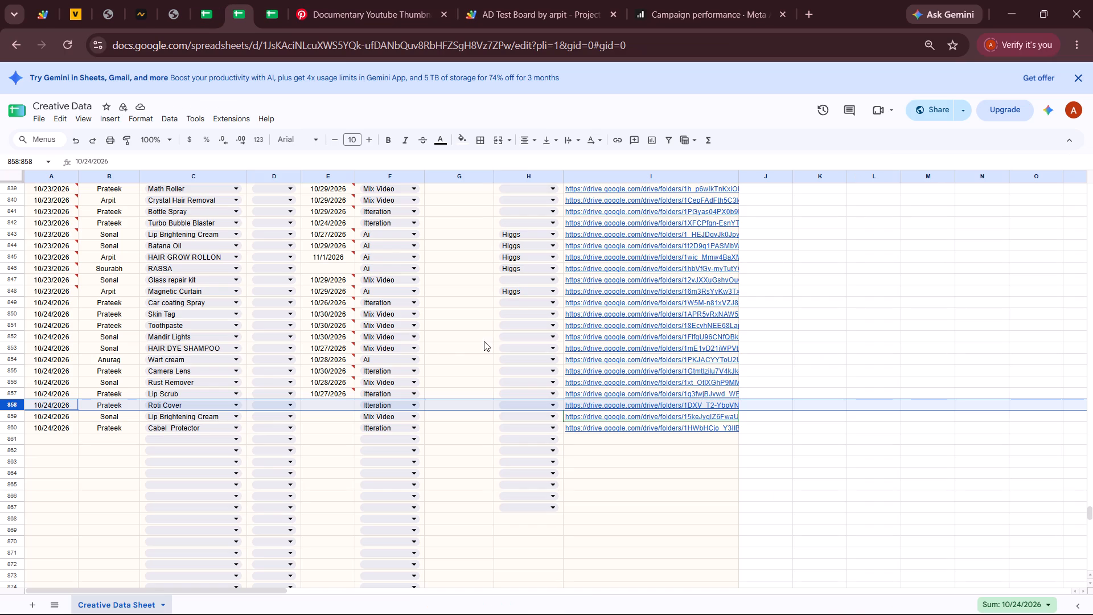
{"action": "double_click", "coordinate": [323, 404]}
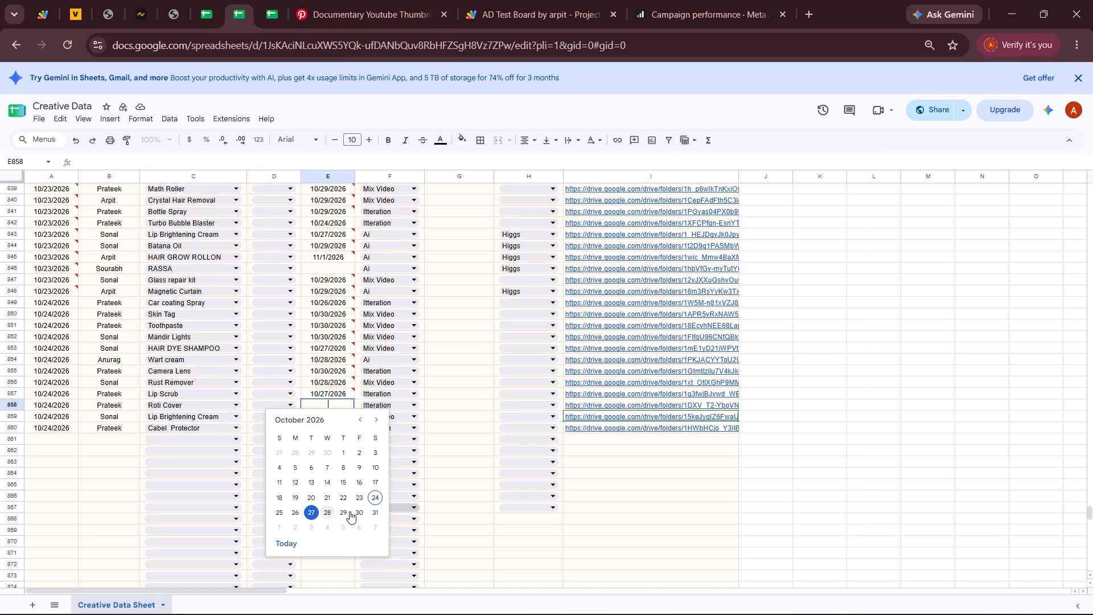
{"action": "left_click", "coordinate": [354, 511]}
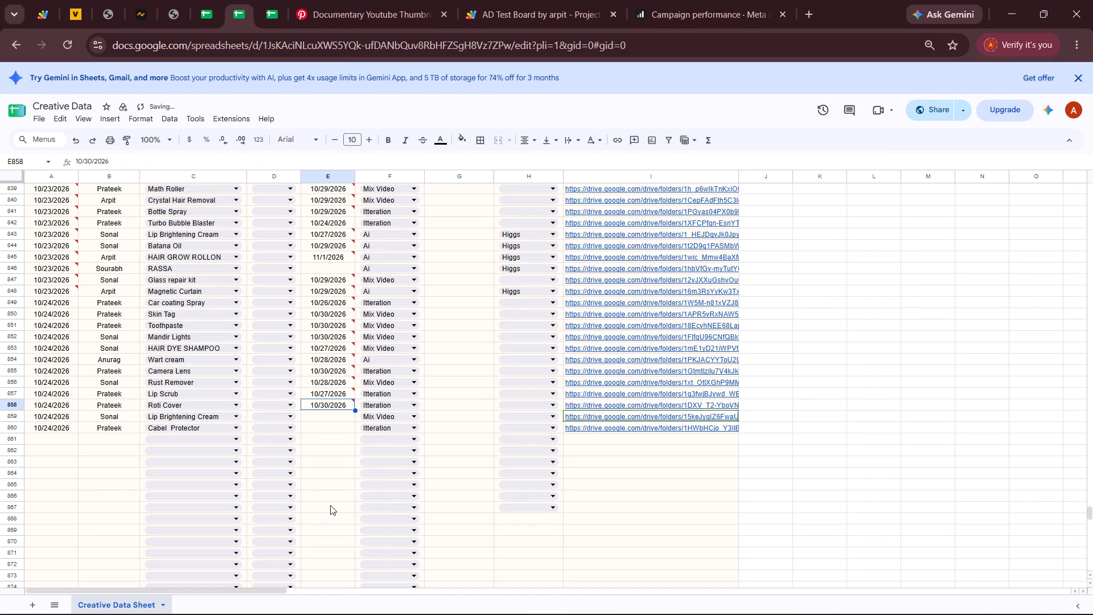
Copy the Drive folder link for the Lip Brightening Cream entry in Creative Data row 859.
{"action": "left_click", "coordinate": [15, 417]}
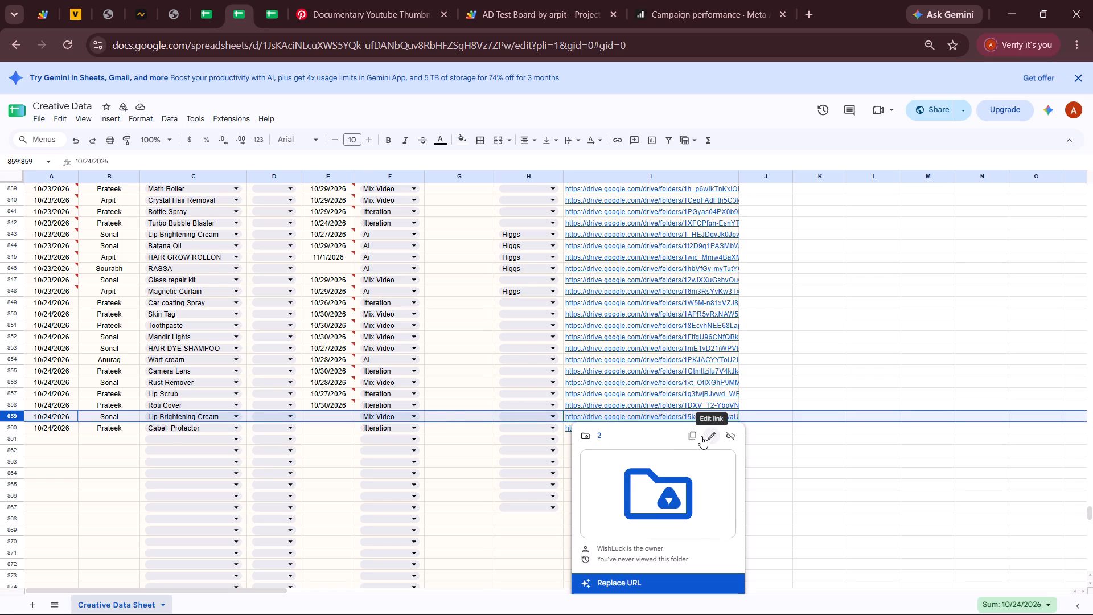
{"action": "left_click", "coordinate": [689, 436]}
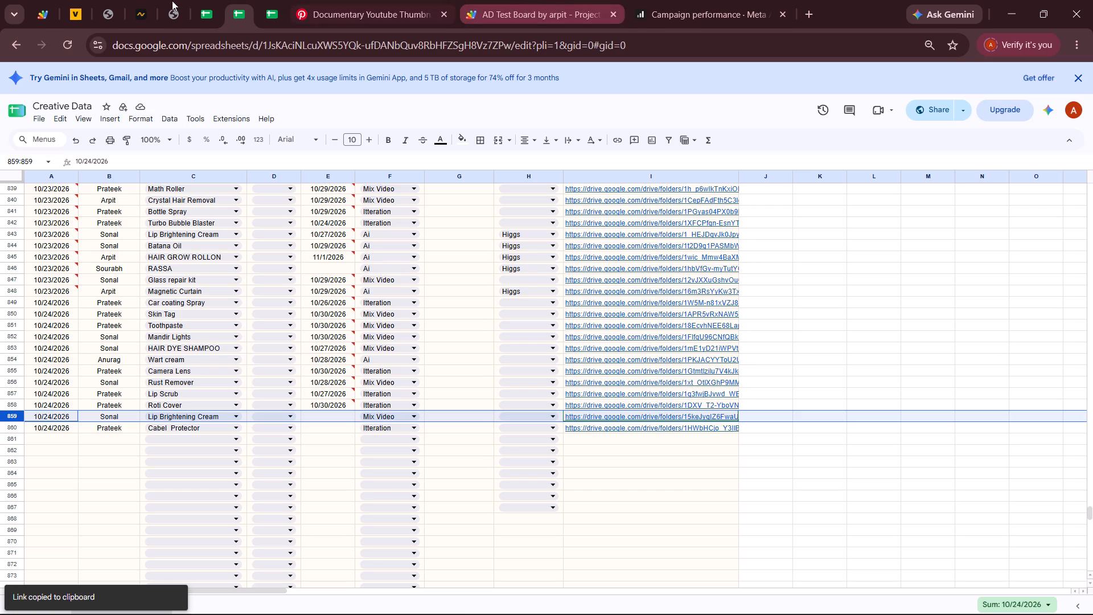
In Adtest October, find Lip Brightening Cream and replace the // placeholder in its 30 October cell with the copied folder link as a chip.
{"action": "left_click", "coordinate": [280, 1]}
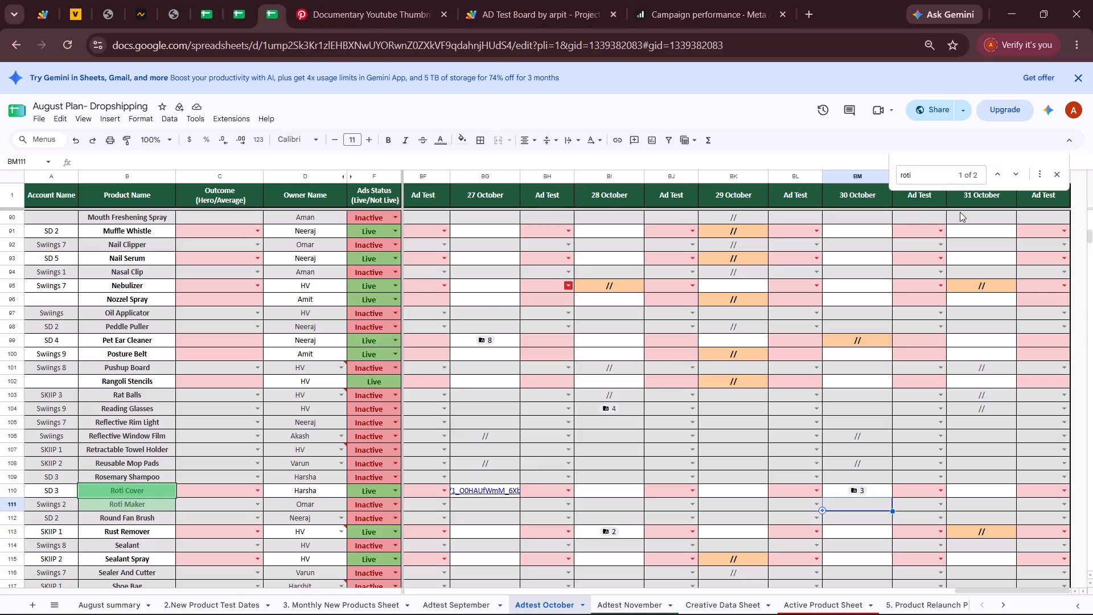
{"action": "left_click_drag", "start_coordinate": [919, 174], "coordinate": [847, 168]}
{"action": "key", "text": "BackSpace"}
{"action": "type", "text": "lip"}
{"action": "key", "text": "space"}
{"action": "key", "text": "space"}
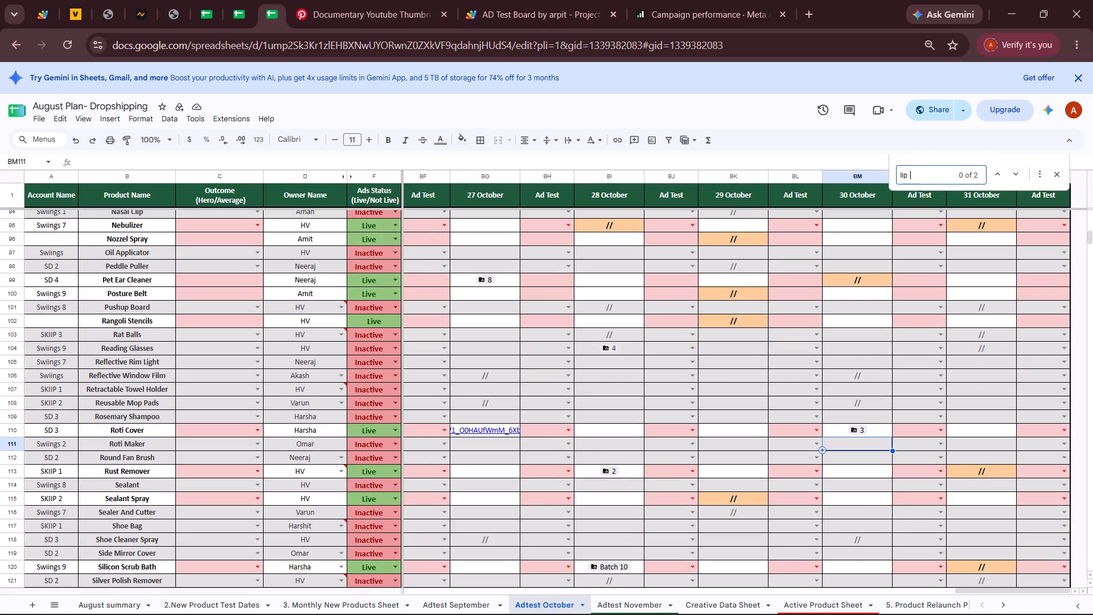
{"action": "type", "text": "bri"}
{"action": "scroll", "coordinate": [745, 228], "scroll_direction": "down", "scroll_amount": 3}
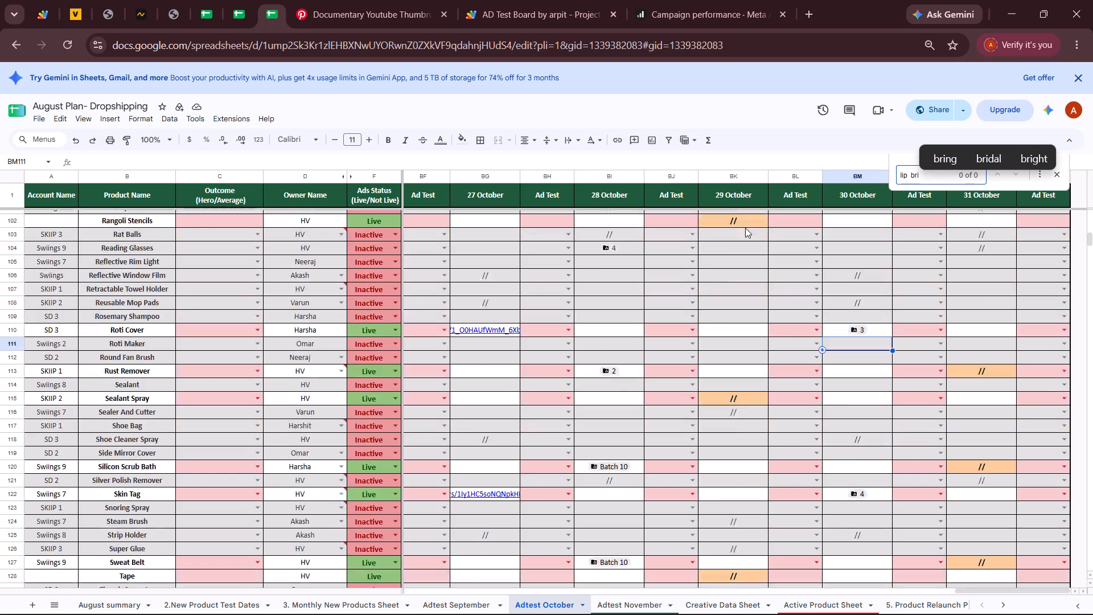
{"action": "scroll", "coordinate": [745, 228], "scroll_direction": "down", "scroll_amount": 6}
{"action": "scroll", "coordinate": [745, 228], "scroll_direction": "up", "scroll_amount": 10}
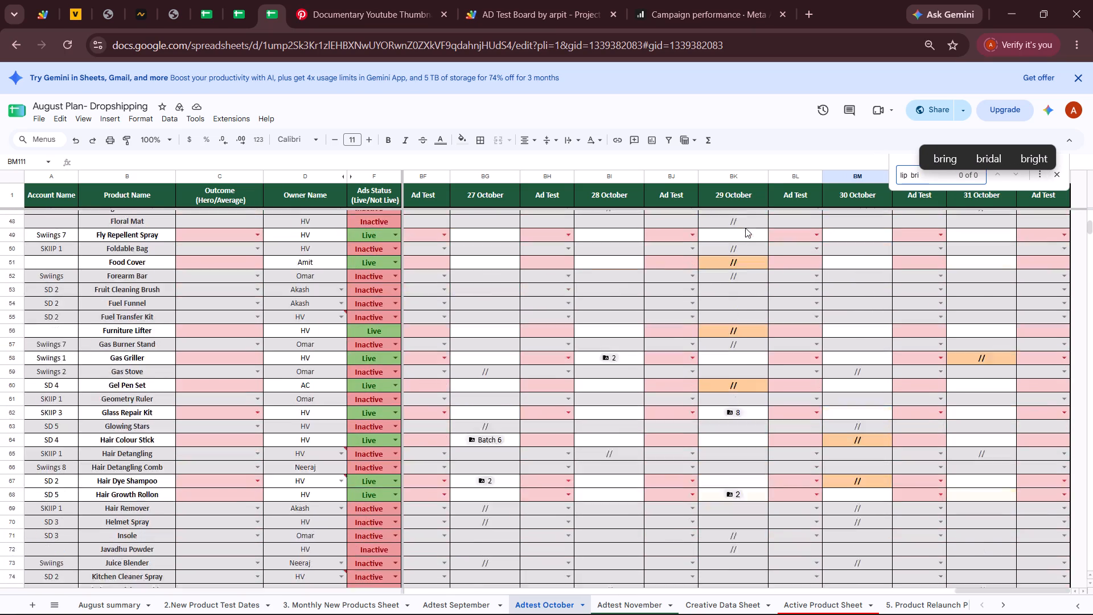
{"action": "scroll", "coordinate": [745, 228], "scroll_direction": "up", "scroll_amount": 3}
{"action": "key", "text": "BackSpace"}
{"action": "key", "text": "BackSpace"}
{"action": "key", "text": "BackSpace"}
{"action": "key", "text": "BackSpace"}
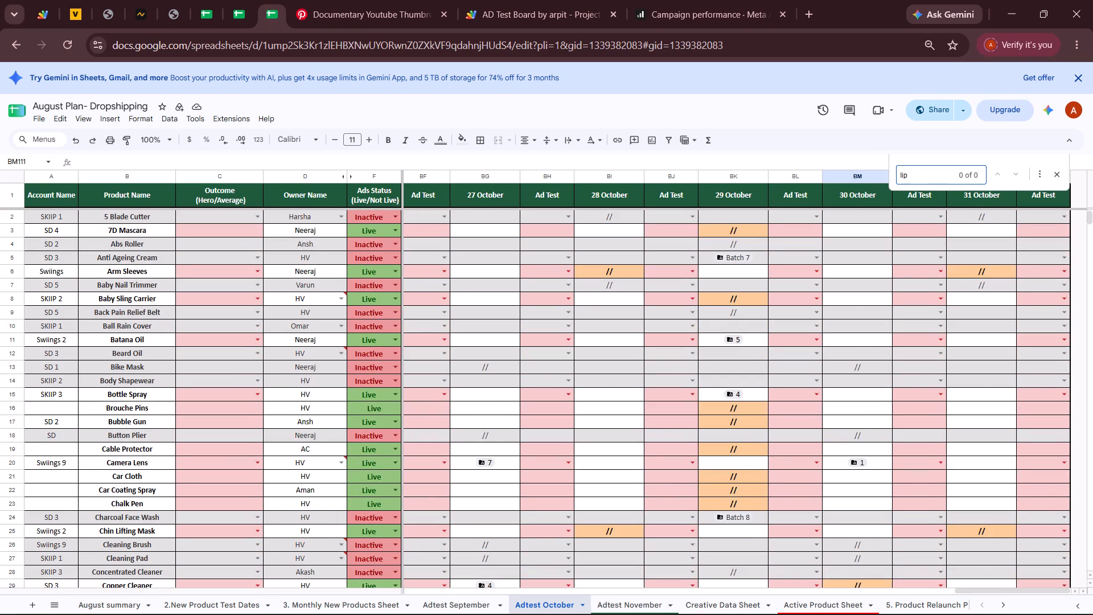
{"action": "scroll", "coordinate": [745, 228], "scroll_direction": "down", "scroll_amount": 1}
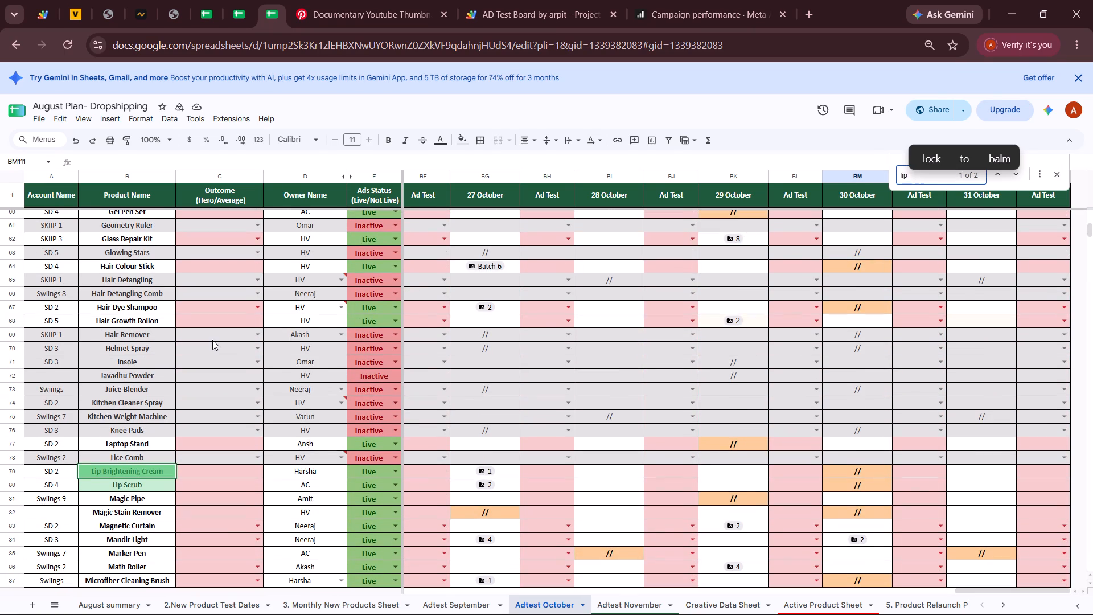
{"action": "left_click", "coordinate": [9, 471]}
{"action": "scroll", "coordinate": [493, 466], "scroll_direction": "left", "scroll_amount": 1}
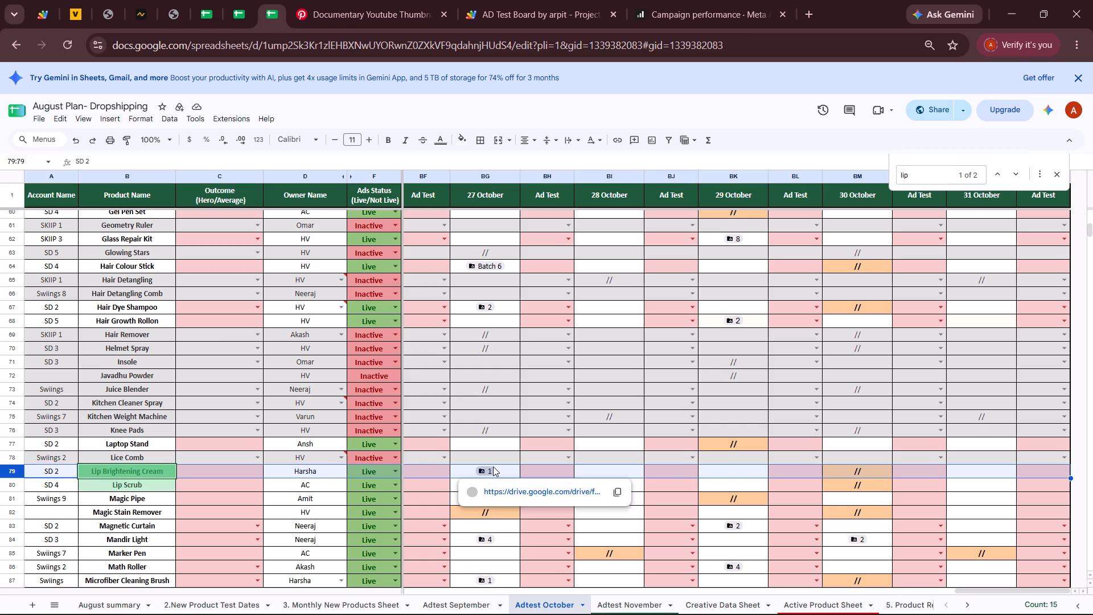
{"action": "scroll", "coordinate": [493, 466], "scroll_direction": "left", "scroll_amount": 1}
{"action": "triple_click", "coordinate": [863, 468]}
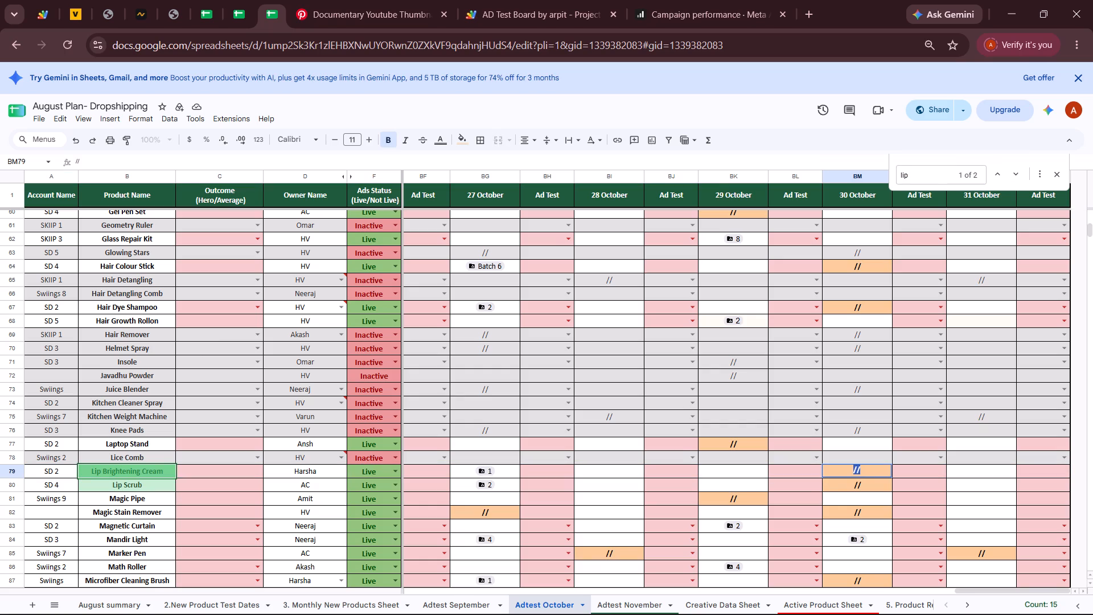
{"action": "key", "text": "ctrl+v"}
{"action": "key", "text": "Tab"}
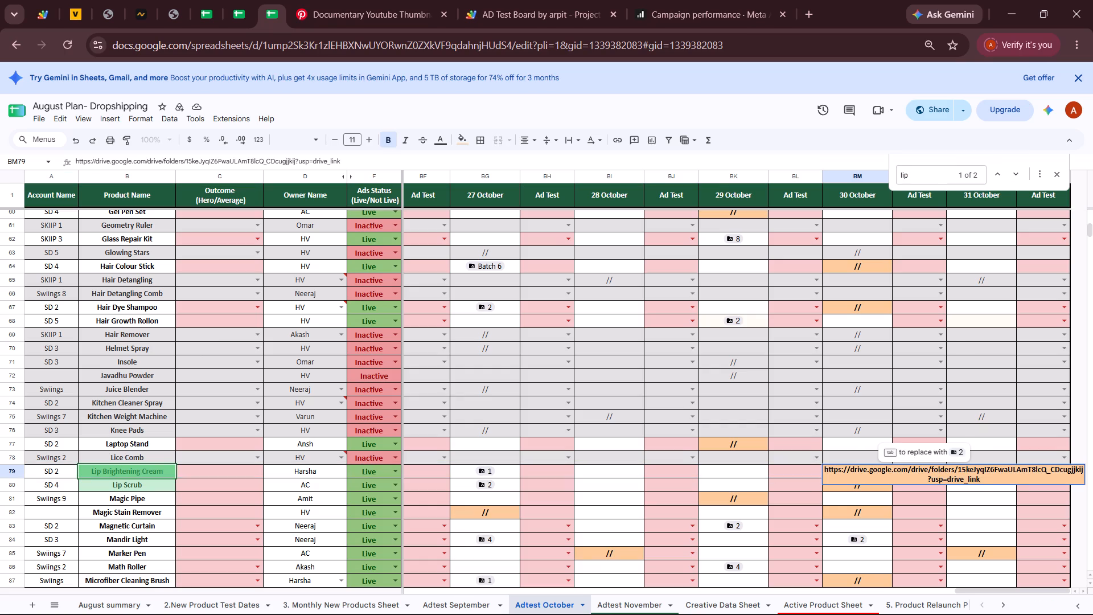
{"action": "key", "text": "Return"}
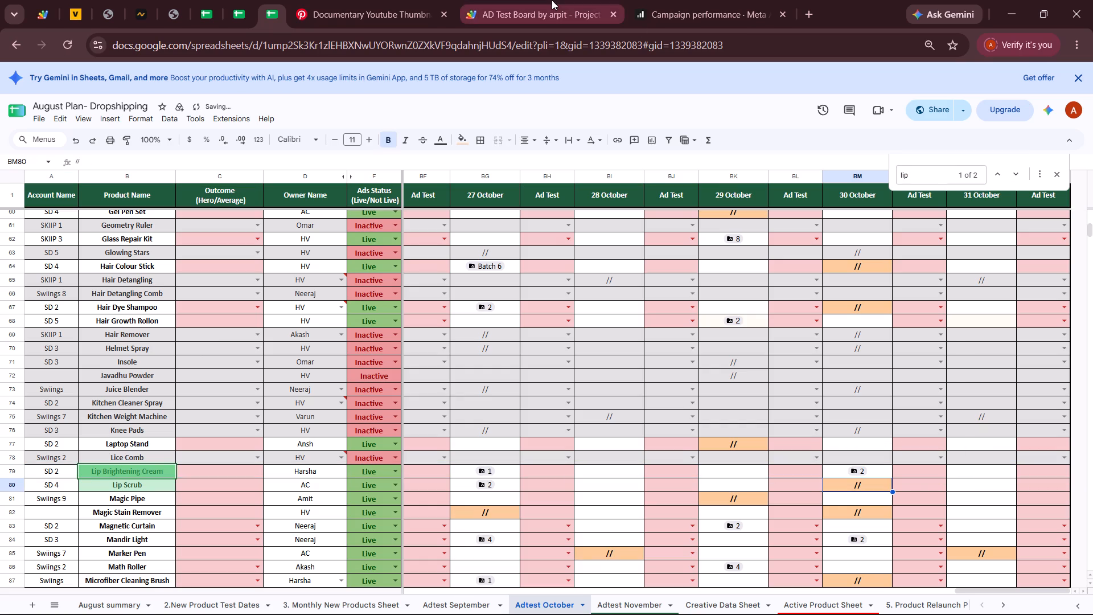
Back in the Creative Data spreadsheet, set the column E date for Lip Brightening Cream in row 859 to 10/30/2026.
{"action": "left_click", "coordinate": [239, 0]}
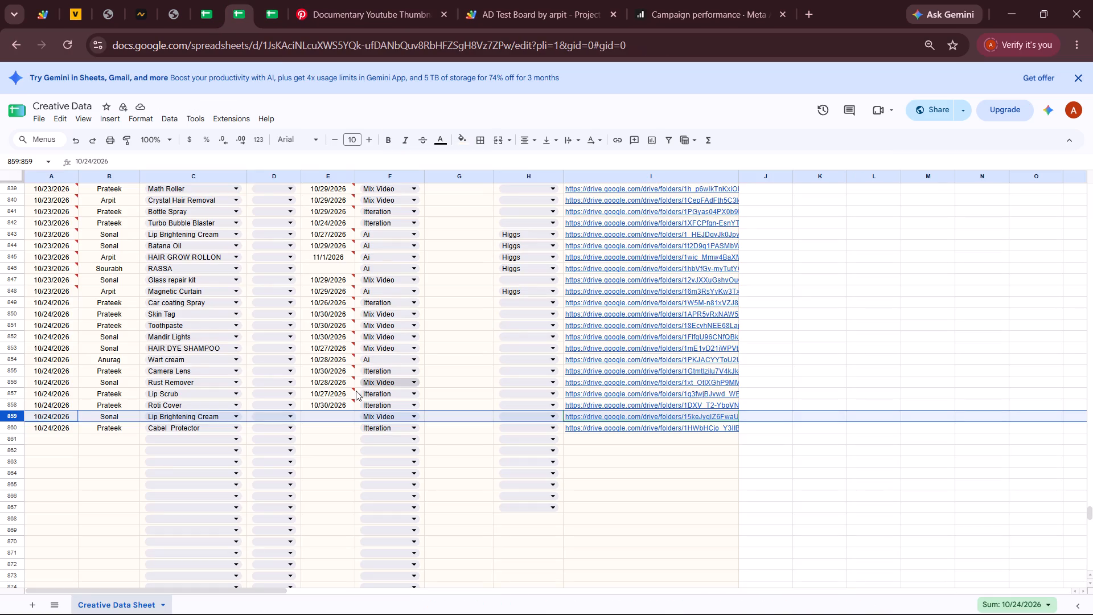
{"action": "left_click", "coordinate": [269, 1]}
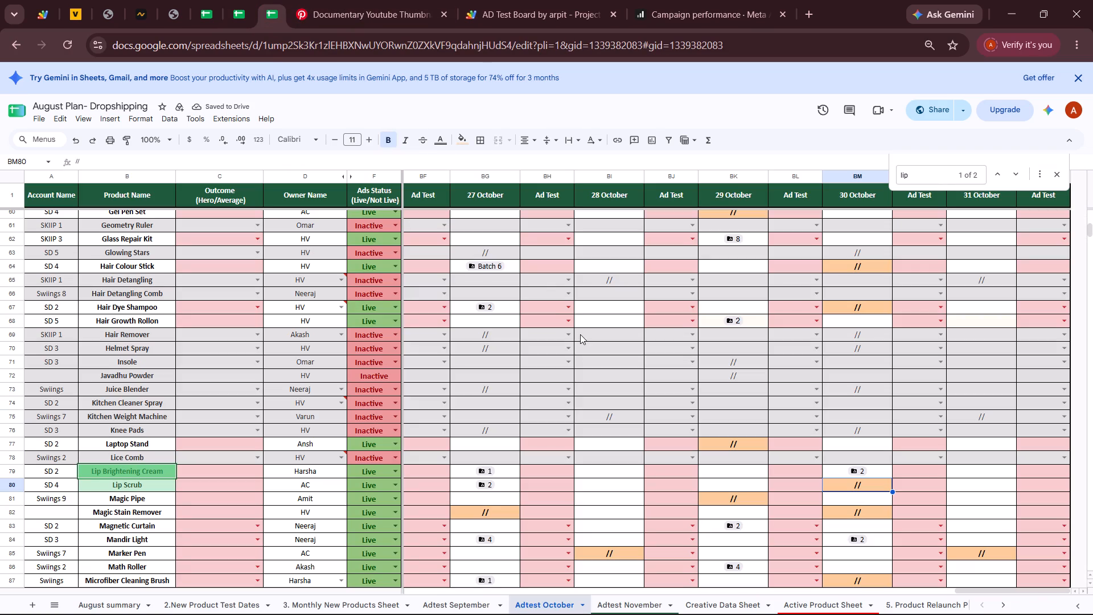
{"action": "left_click", "coordinate": [245, 1]}
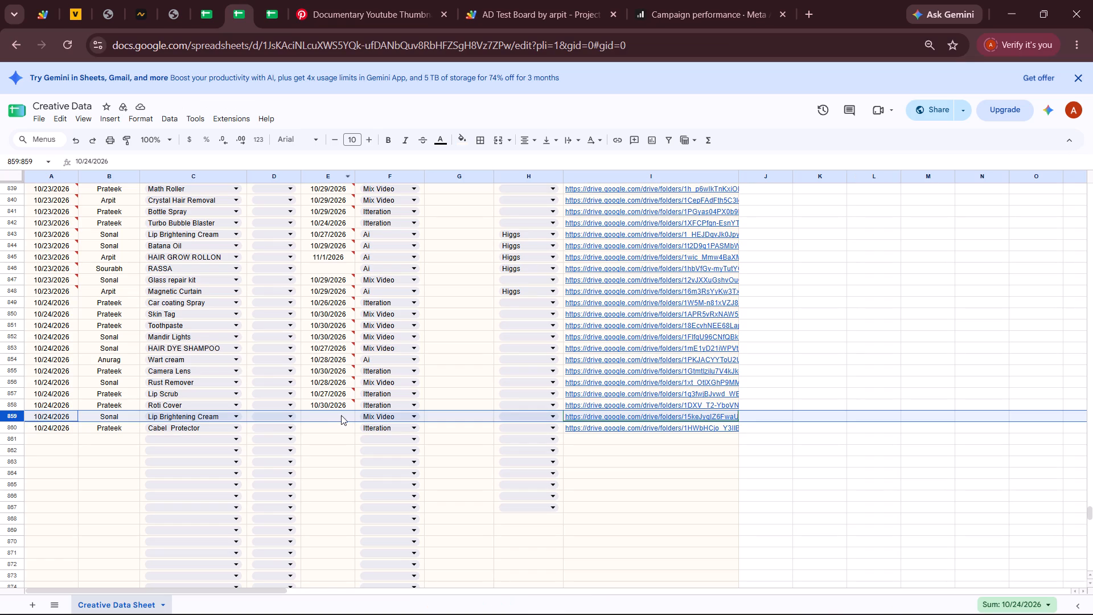
{"action": "left_click", "coordinate": [340, 419]}
{"action": "double_click", "coordinate": [340, 419]}
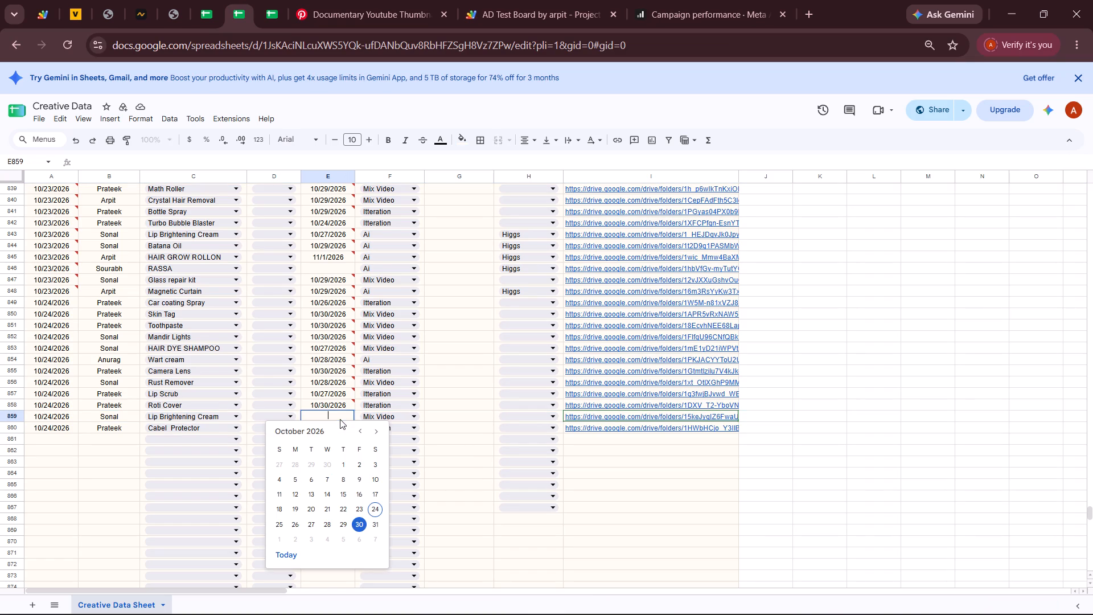
{"action": "left_click", "coordinate": [361, 521]}
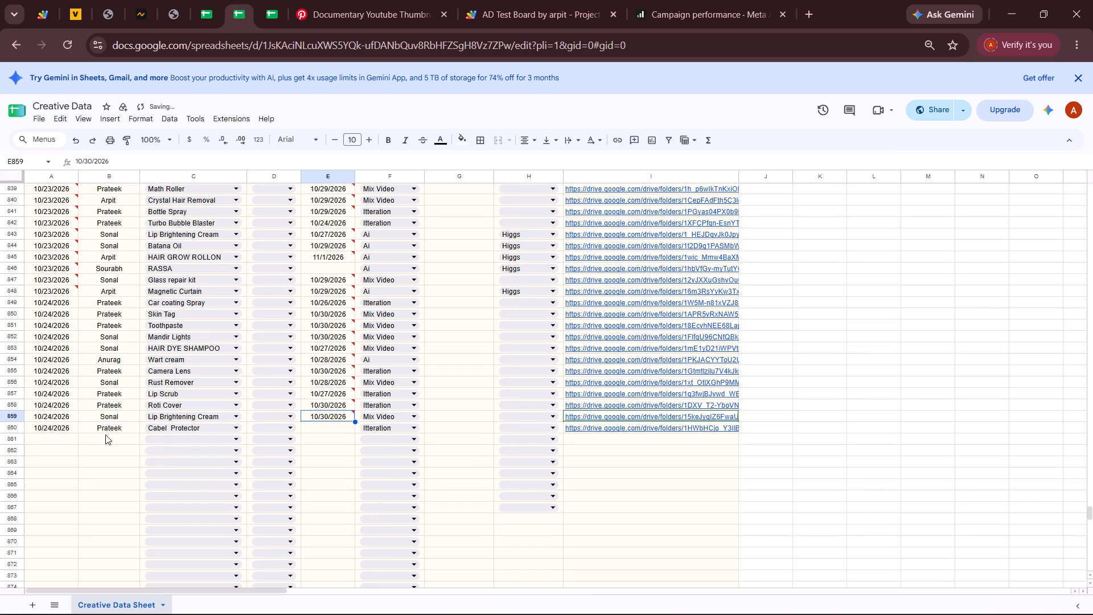
Copy the Drive folder link for the Cabel Protector entry in Creative Data row 860.
{"action": "left_click", "coordinate": [12, 429]}
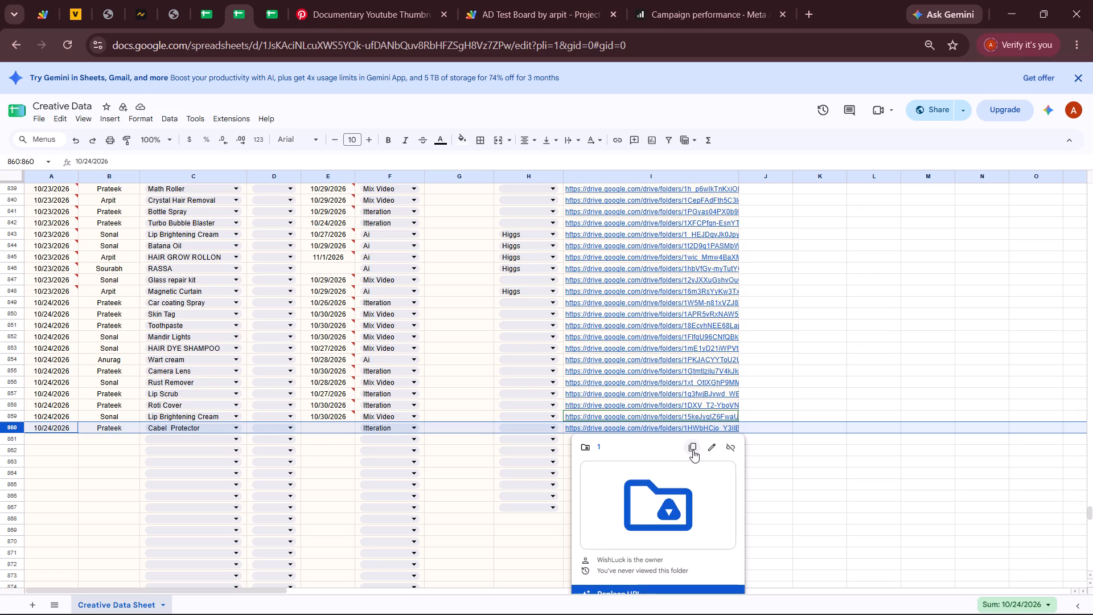
{"action": "left_click", "coordinate": [693, 450]}
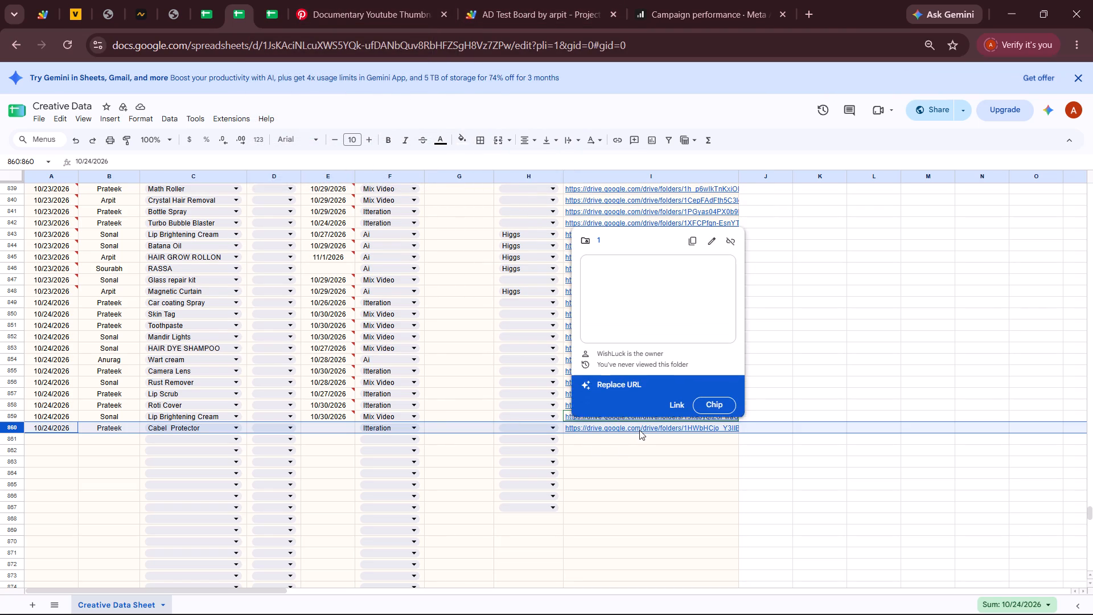
{"action": "left_click", "coordinate": [688, 248]}
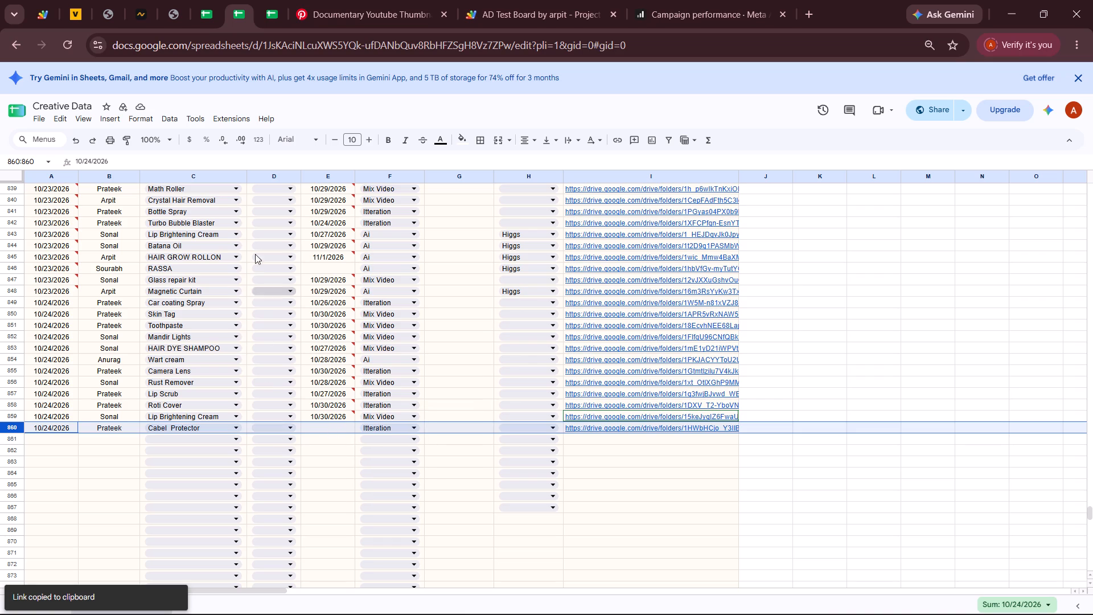
In Adtest October, find Cable Protector and replace the // placeholder in its 26 October cell with the copied folder link as a chip.
{"action": "left_click", "coordinate": [271, 1]}
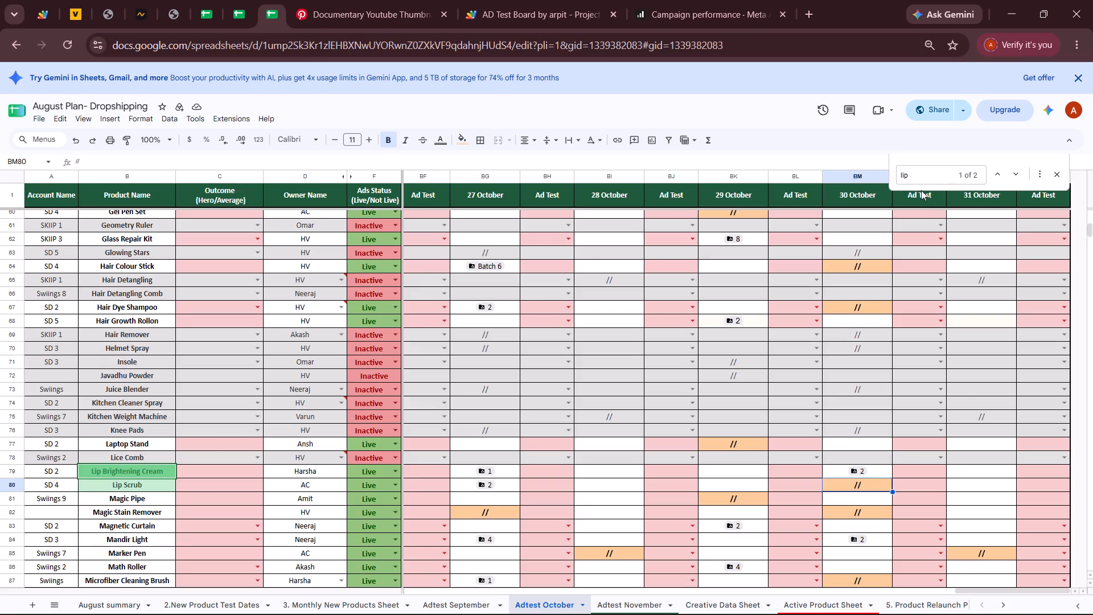
{"action": "left_click_drag", "start_coordinate": [912, 171], "coordinate": [870, 171]}
{"action": "key", "text": "BackSpace"}
{"action": "key", "text": "space"}
{"action": "type", "text": "a"}
{"action": "key", "text": "BackSpace"}
{"action": "key", "text": "a"}
{"action": "key", "text": "BackSpace"}
{"action": "type", "text": "cab"}
{"action": "scroll", "coordinate": [400, 260], "scroll_direction": "up", "scroll_amount": 2}
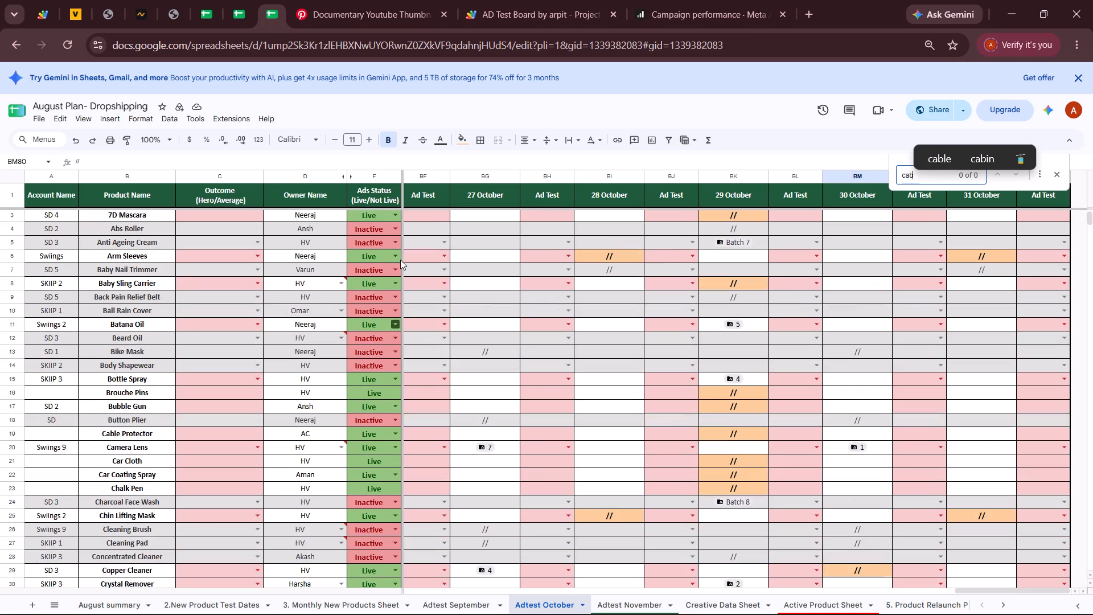
{"action": "scroll", "coordinate": [400, 260], "scroll_direction": "down", "scroll_amount": 18}
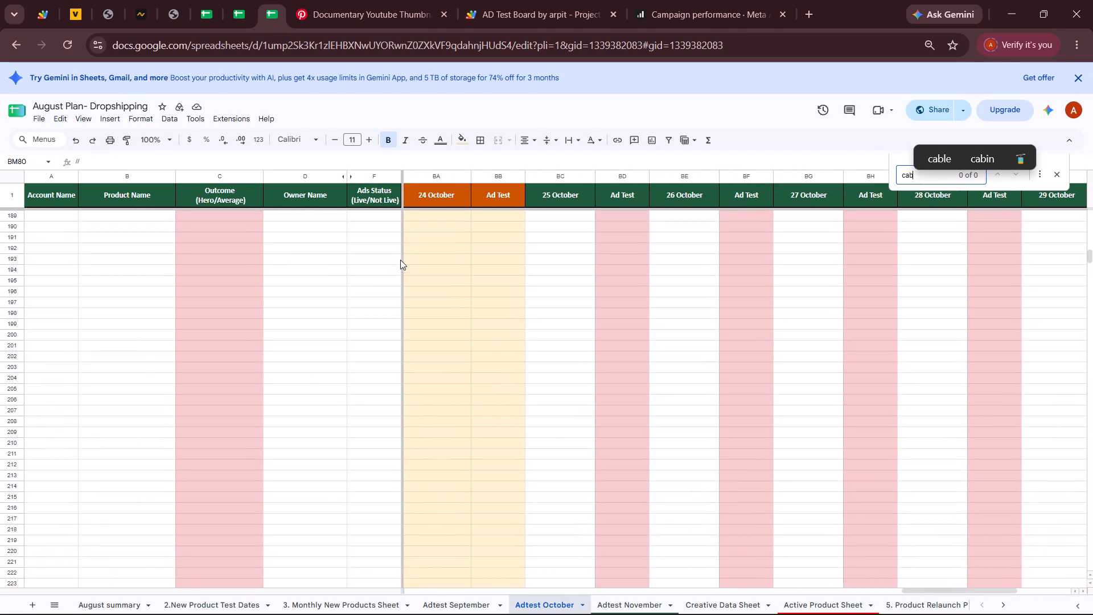
{"action": "scroll", "coordinate": [400, 260], "scroll_direction": "up", "scroll_amount": 10}
{"action": "key", "text": "BackSpace"}
{"action": "key", "text": "BackSpace"}
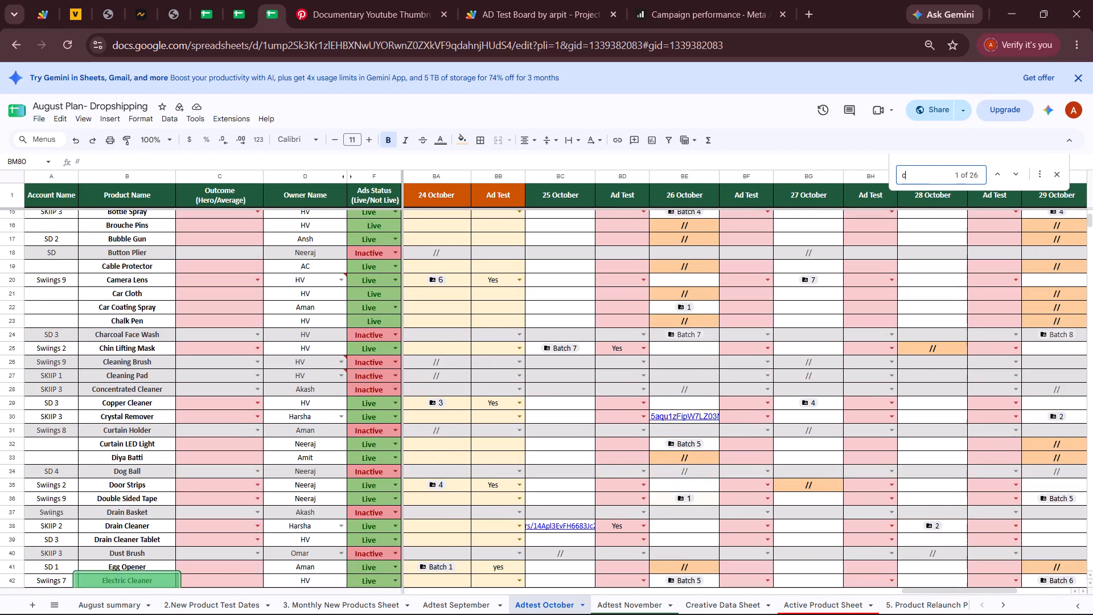
{"action": "key", "text": "BackSpace"}
{"action": "key", "text": "BackSpace"}
{"action": "key", "text": "space"}
{"action": "key", "text": "BackSpace"}
{"action": "type", "text": "cab"}
{"action": "scroll", "coordinate": [397, 266], "scroll_direction": "up", "scroll_amount": 2}
{"action": "left_click", "coordinate": [9, 350]}
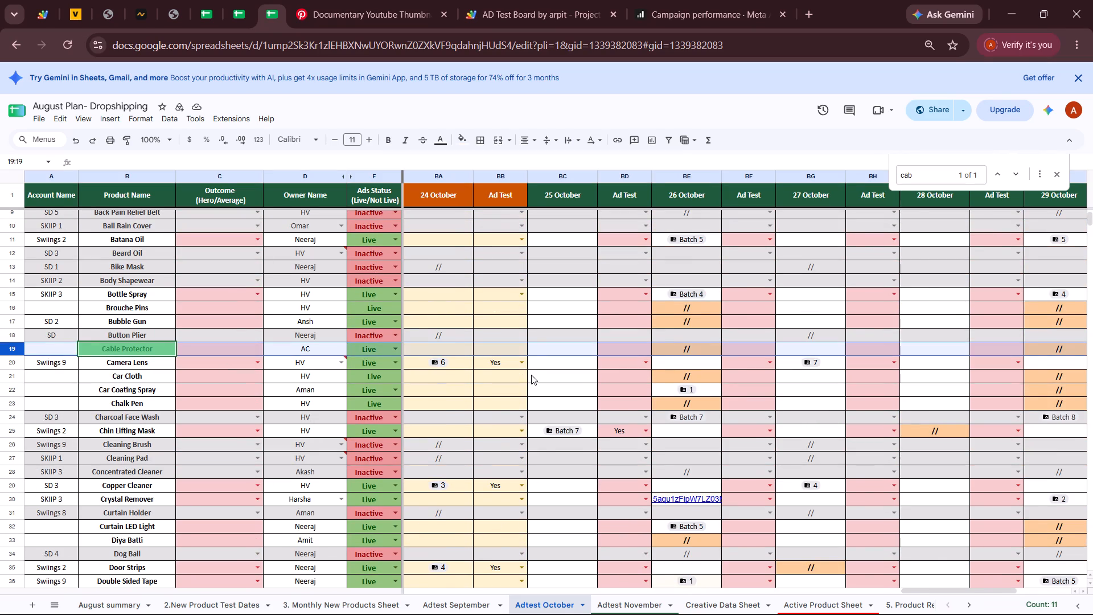
{"action": "scroll", "coordinate": [531, 375], "scroll_direction": "left", "scroll_amount": 1}
{"action": "left_click", "coordinate": [603, 343]}
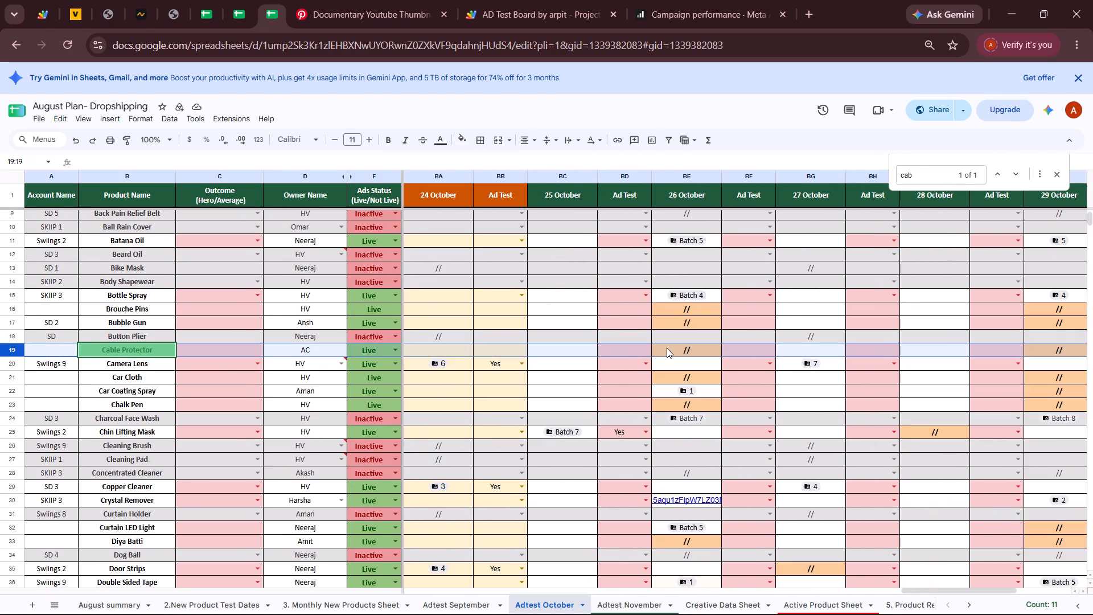
{"action": "triple_click", "coordinate": [681, 346]}
{"action": "key", "text": "BackSpace"}
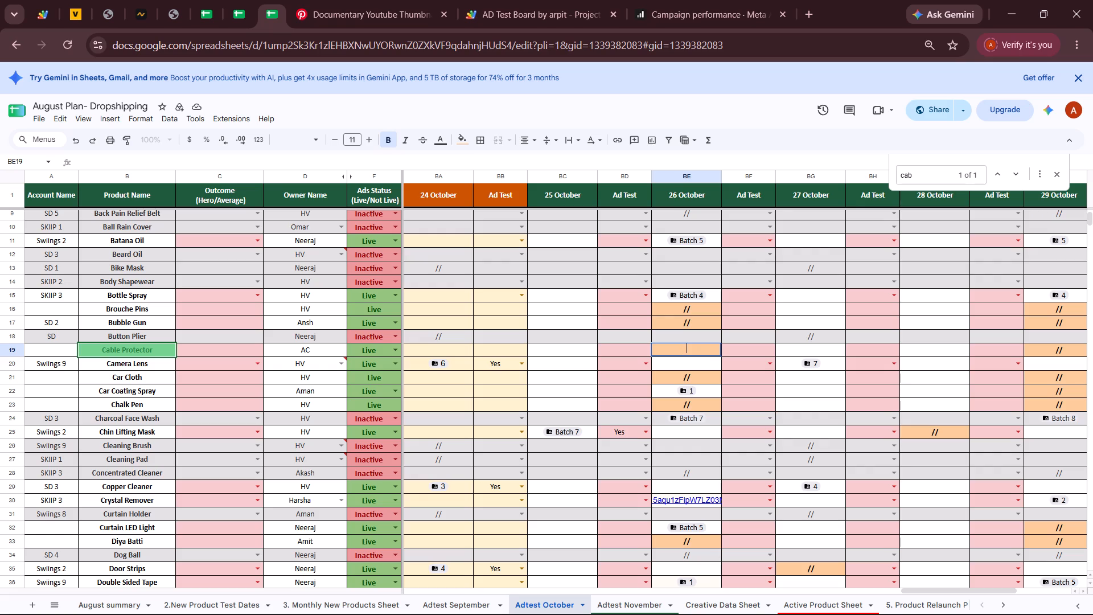
{"action": "key", "text": "ctrl+v"}
{"action": "left_click", "coordinate": [681, 346], "text": "ctrl"}
{"action": "key", "text": "Tab"}
{"action": "key", "text": "Return"}
Examine the Cable Protector row across the Adtest October date columns to check the date of its new folder chip.
{"action": "scroll", "coordinate": [1087, 327], "scroll_direction": "left", "scroll_amount": 1}
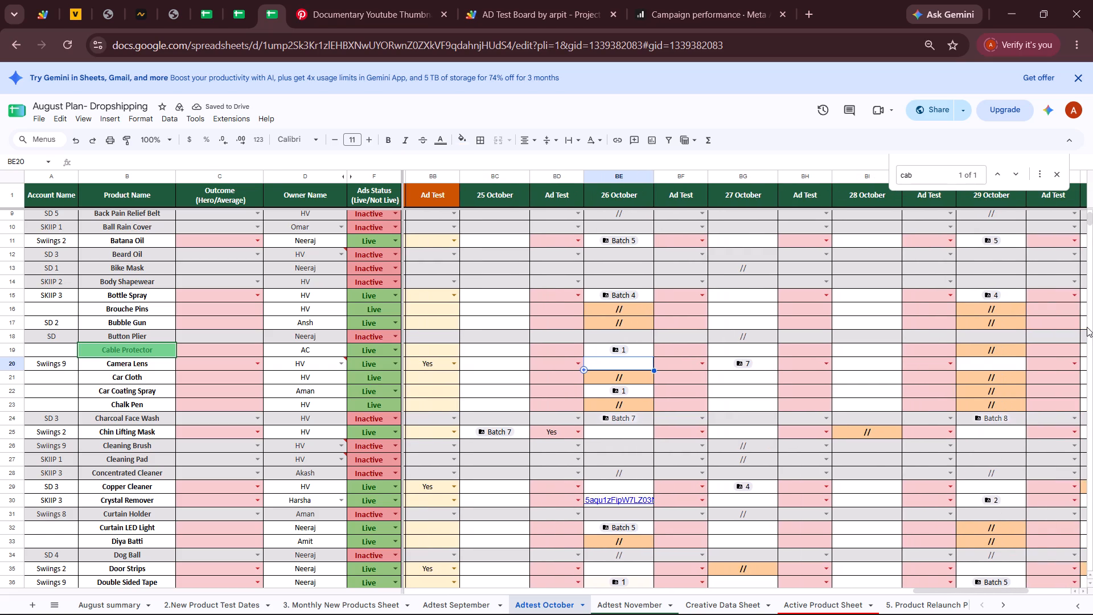
{"action": "scroll", "coordinate": [1092, 351], "scroll_direction": "left", "scroll_amount": 1}
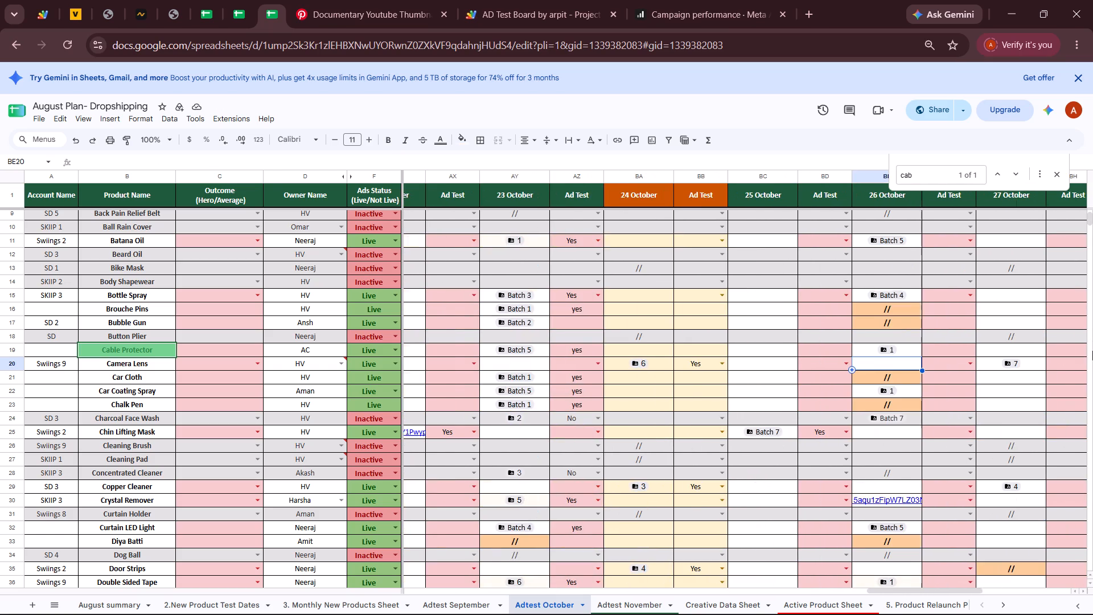
{"action": "left_click", "coordinate": [234, 6]}
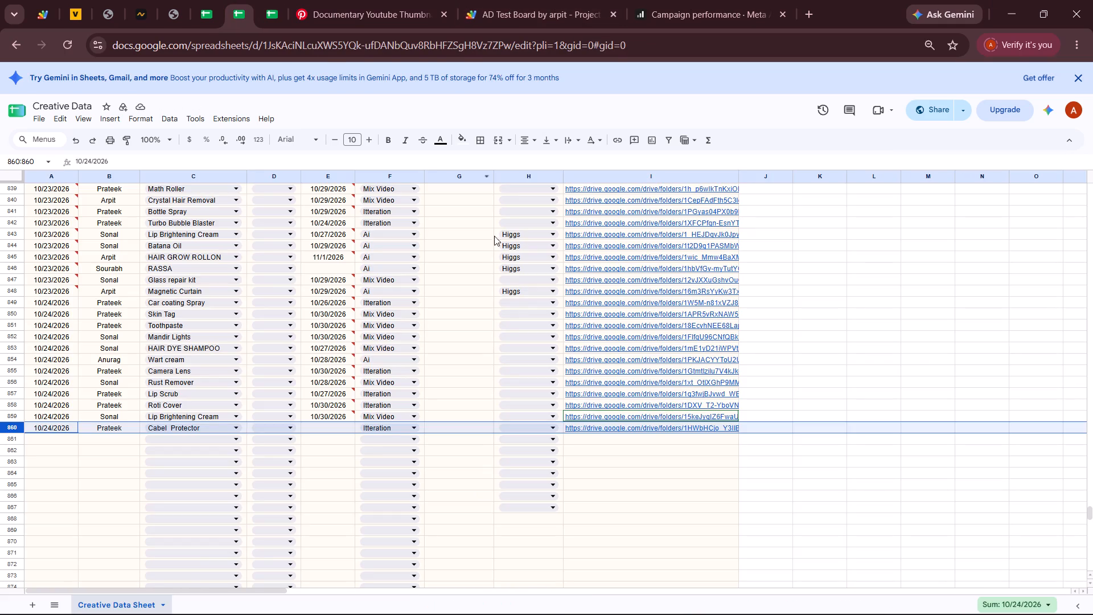
{"action": "left_click", "coordinate": [283, 10]}
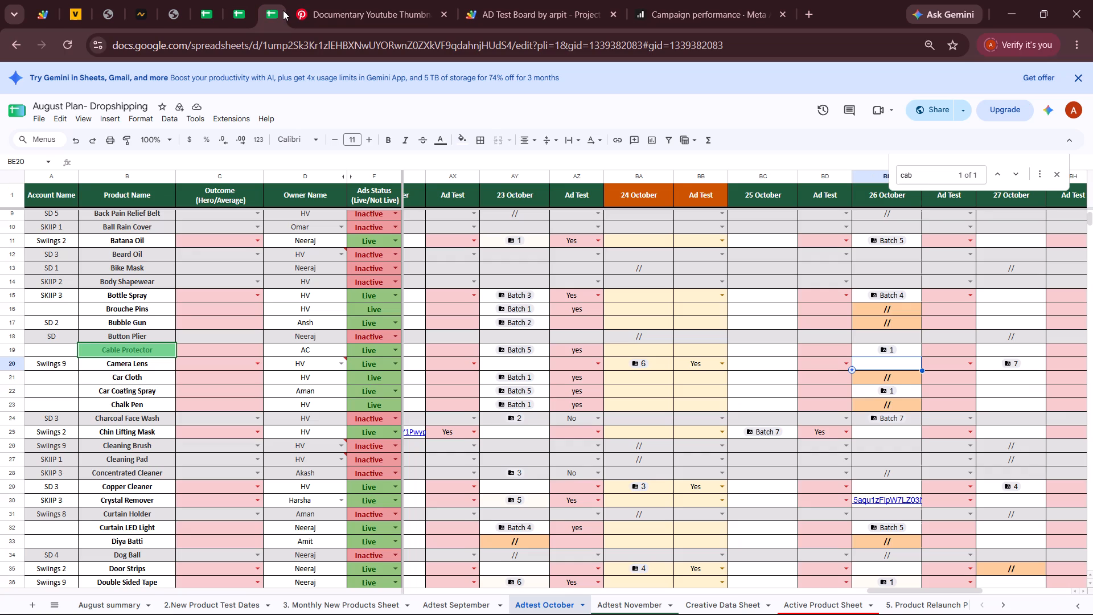
{"action": "left_click", "coordinate": [20, 350]}
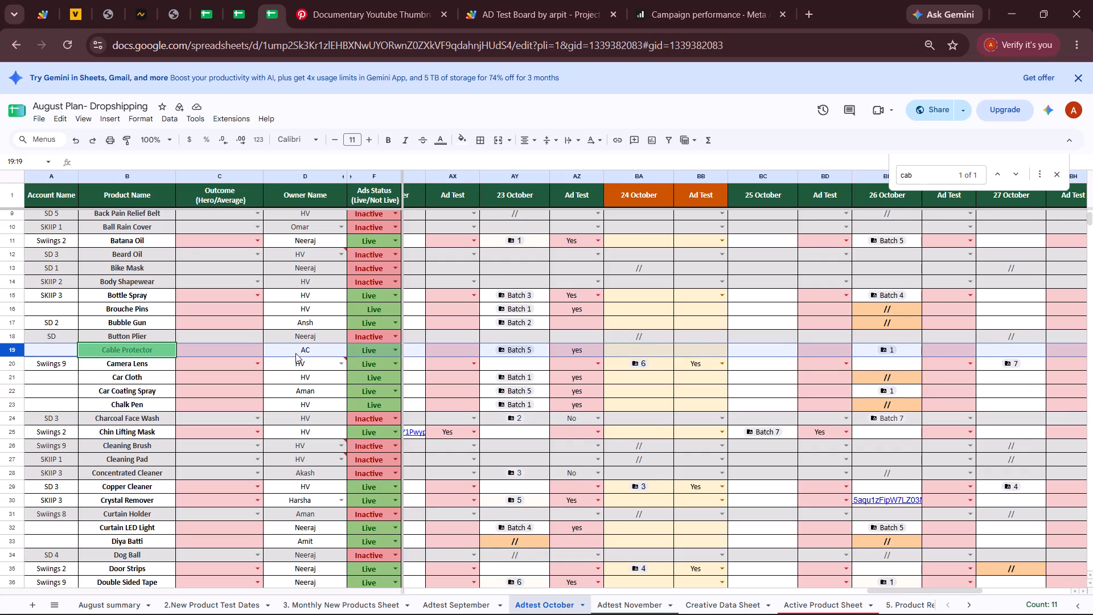
{"action": "scroll", "coordinate": [295, 353], "scroll_direction": "left", "scroll_amount": 5}
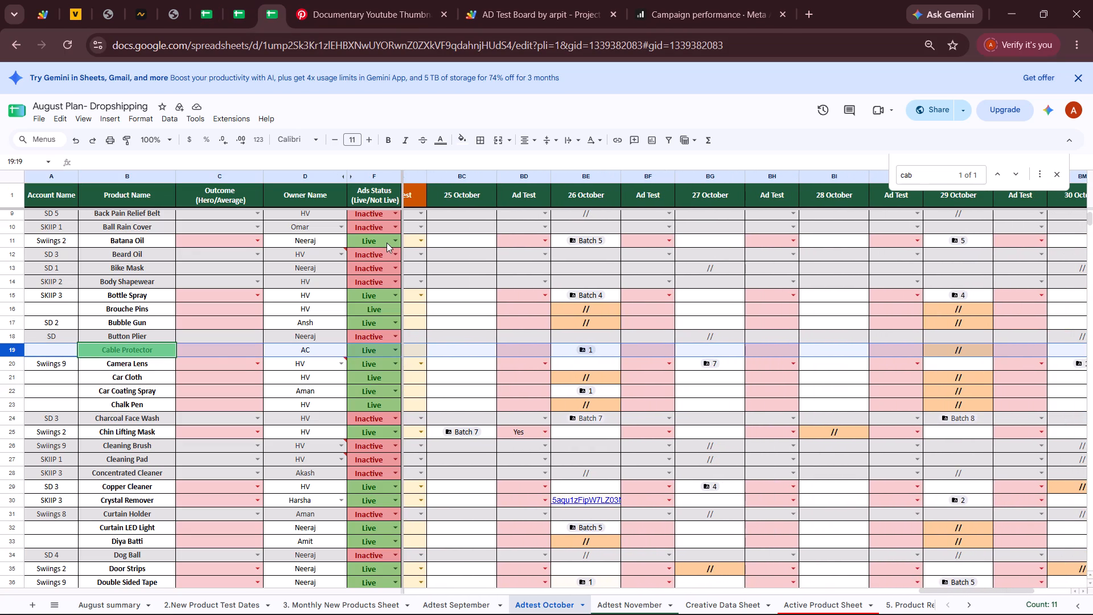
{"action": "scroll", "coordinate": [387, 243], "scroll_direction": "left", "scroll_amount": 1}
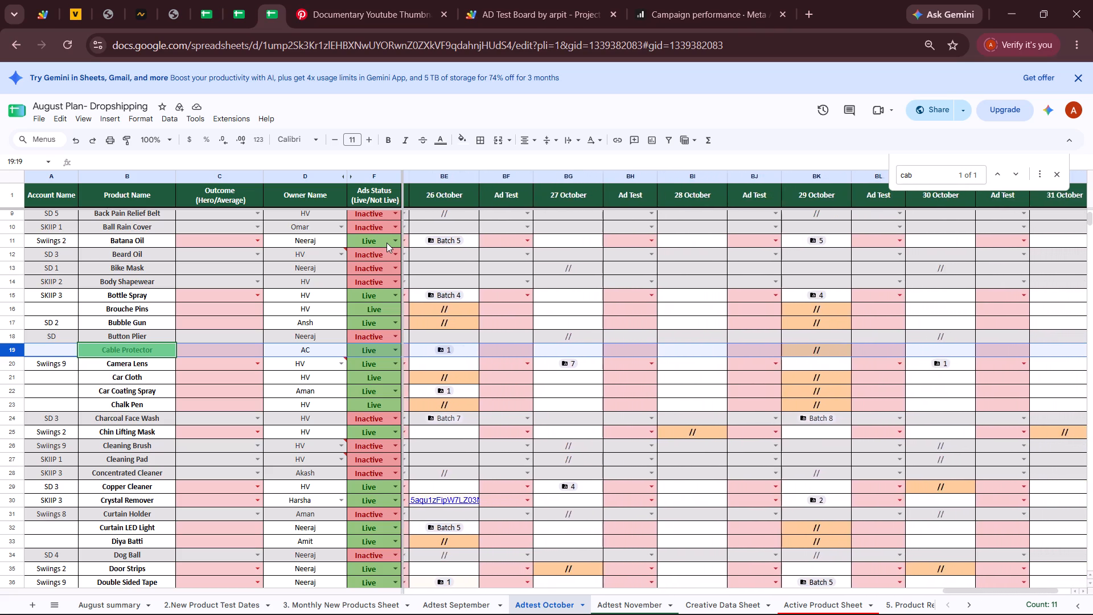
{"action": "scroll", "coordinate": [387, 243], "scroll_direction": "left", "scroll_amount": 1}
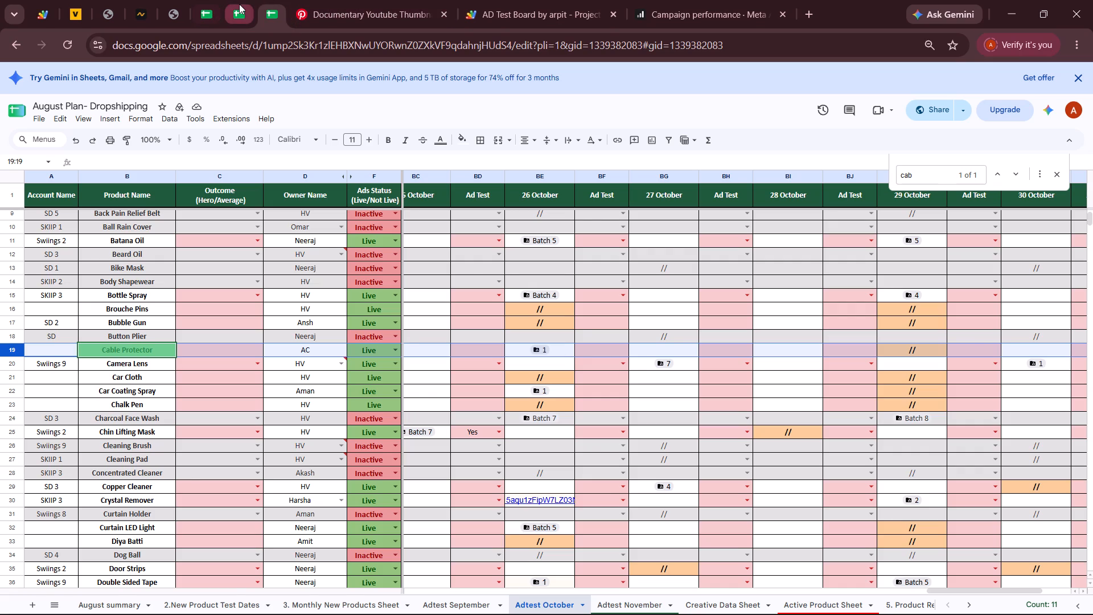
Back in the Creative Data spreadsheet, set the column E date for Cabel Protector in row 860 to 10/26/2026.
{"action": "left_click", "coordinate": [239, 4]}
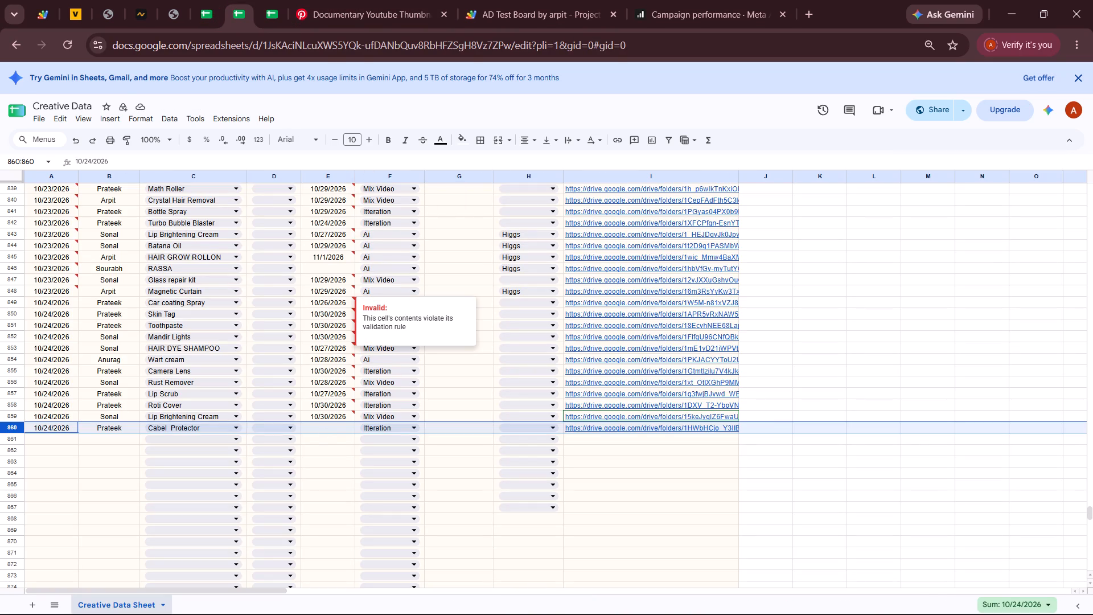
{"action": "double_click", "coordinate": [323, 427]}
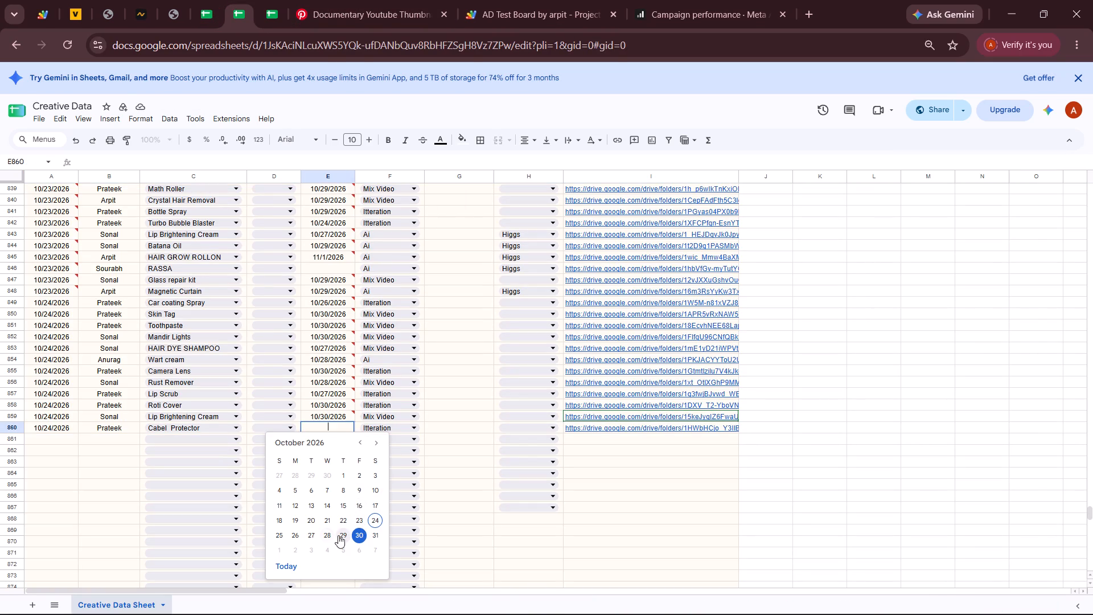
{"action": "left_click", "coordinate": [299, 539]}
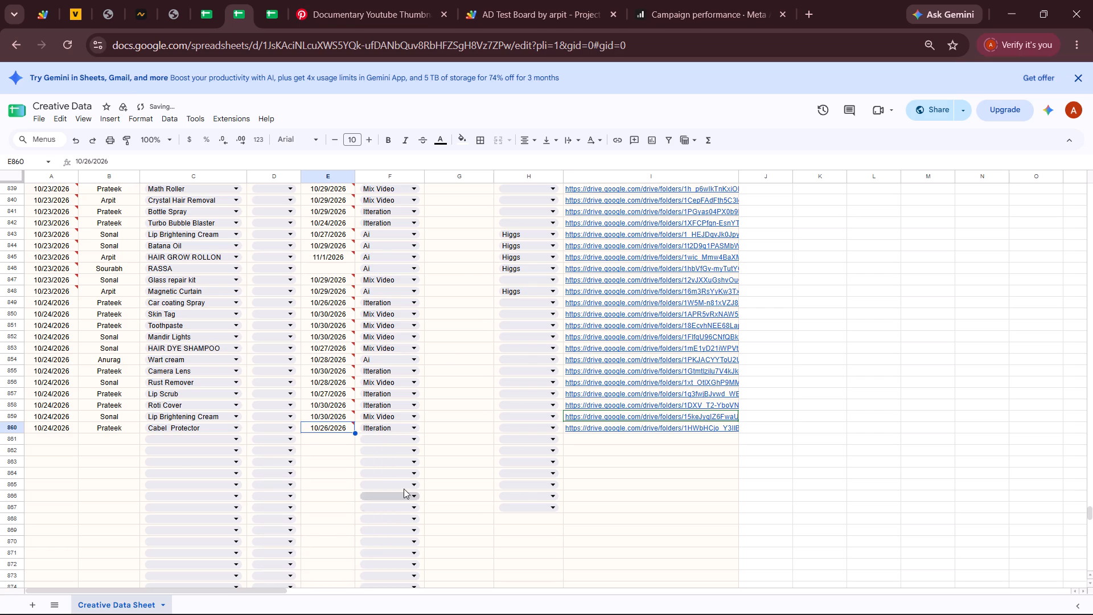
Review the Creative Data entries down to row 860, checking their column E dates and whether any further products follow.
{"action": "scroll", "coordinate": [474, 248], "scroll_direction": "up", "scroll_amount": 4}
{"action": "scroll", "coordinate": [474, 248], "scroll_direction": "down", "scroll_amount": 7}
{"action": "scroll", "coordinate": [474, 248], "scroll_direction": "up", "scroll_amount": 6}
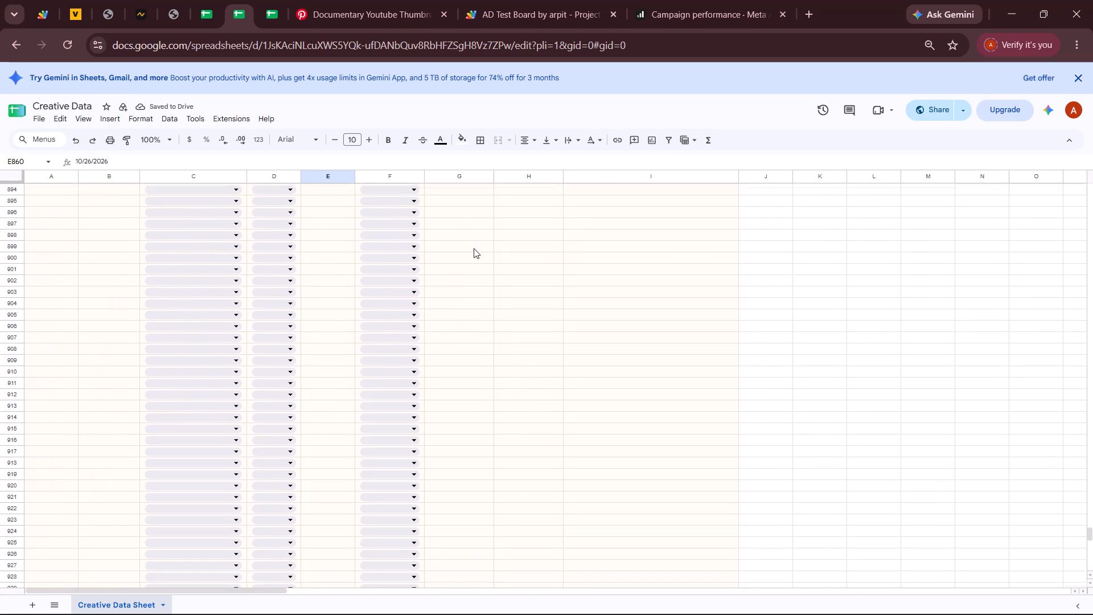
{"action": "scroll", "coordinate": [474, 248], "scroll_direction": "up", "scroll_amount": 1}
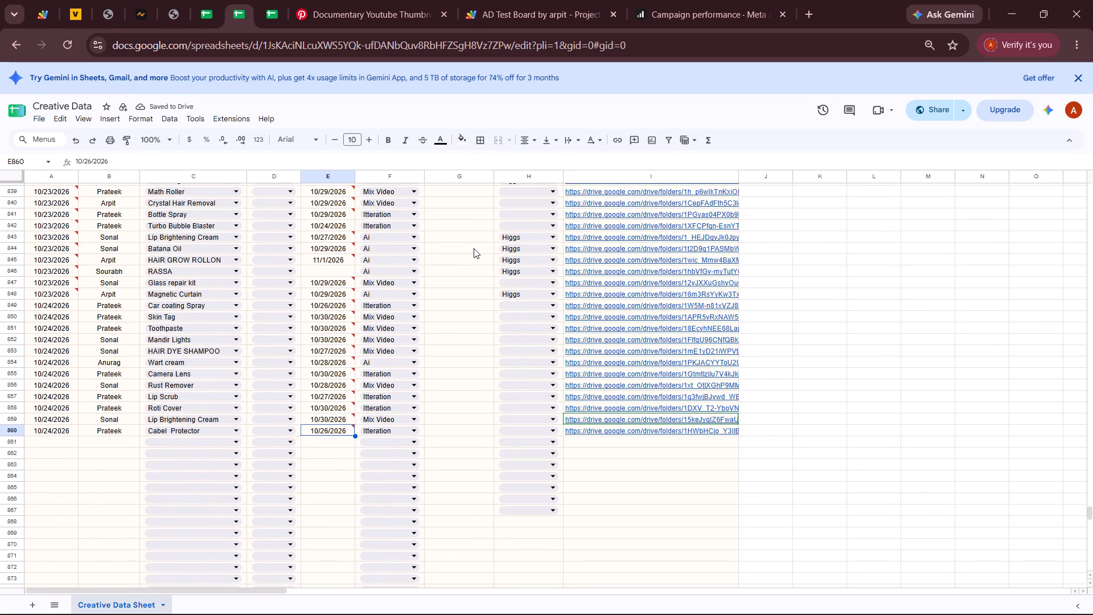
{"action": "scroll", "coordinate": [476, 368], "scroll_direction": "up", "scroll_amount": 1}
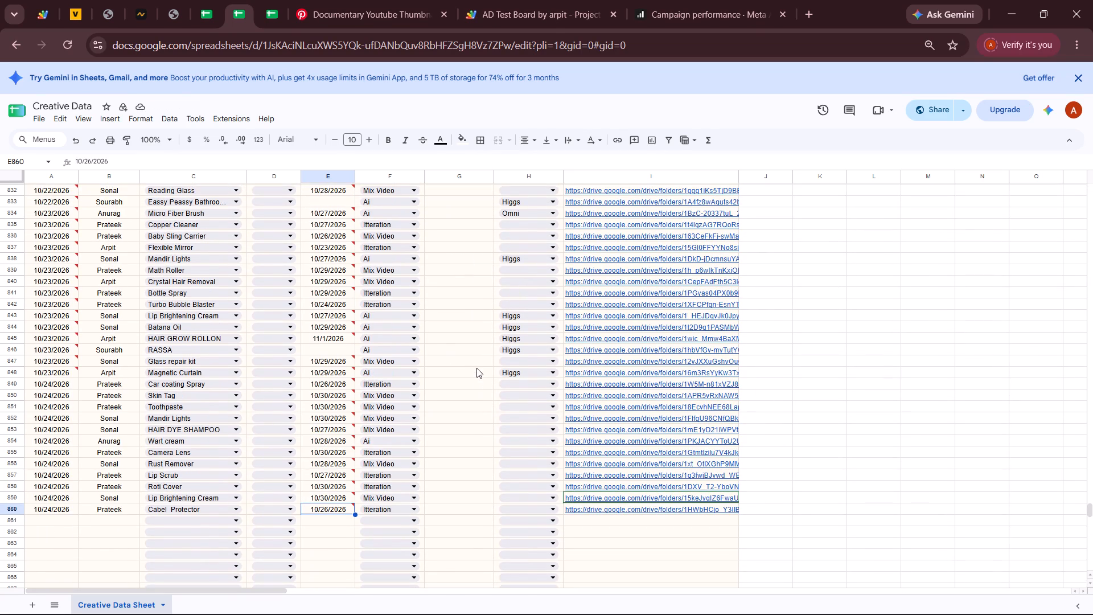
{"action": "scroll", "coordinate": [42, 339], "scroll_direction": "down", "scroll_amount": 1}
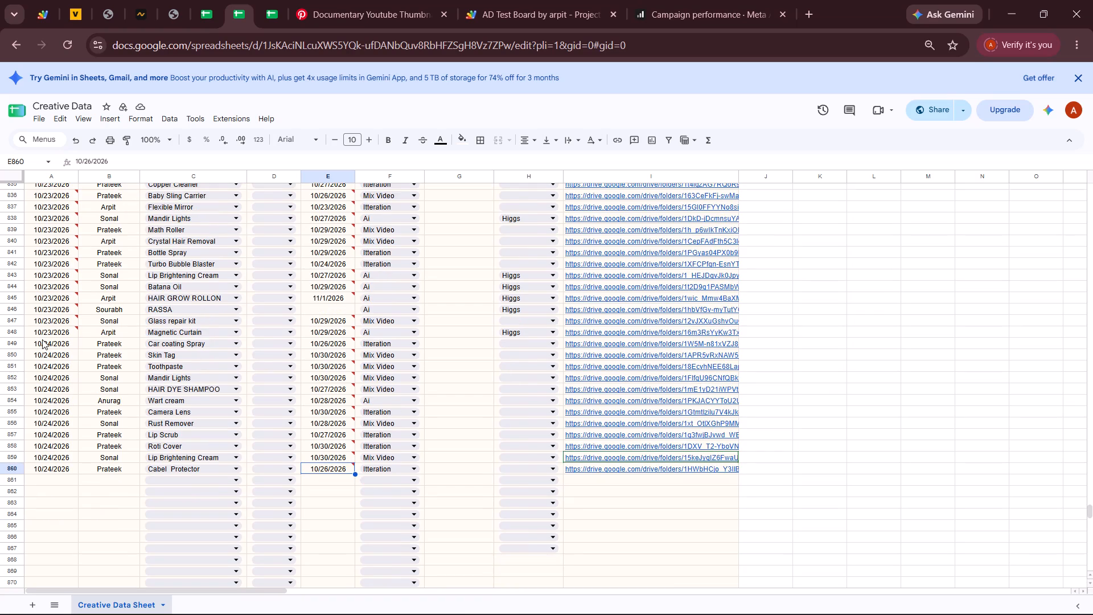
{"action": "scroll", "coordinate": [42, 339], "scroll_direction": "down", "scroll_amount": 1}
{"action": "scroll", "coordinate": [42, 339], "scroll_direction": "up", "scroll_amount": 11}
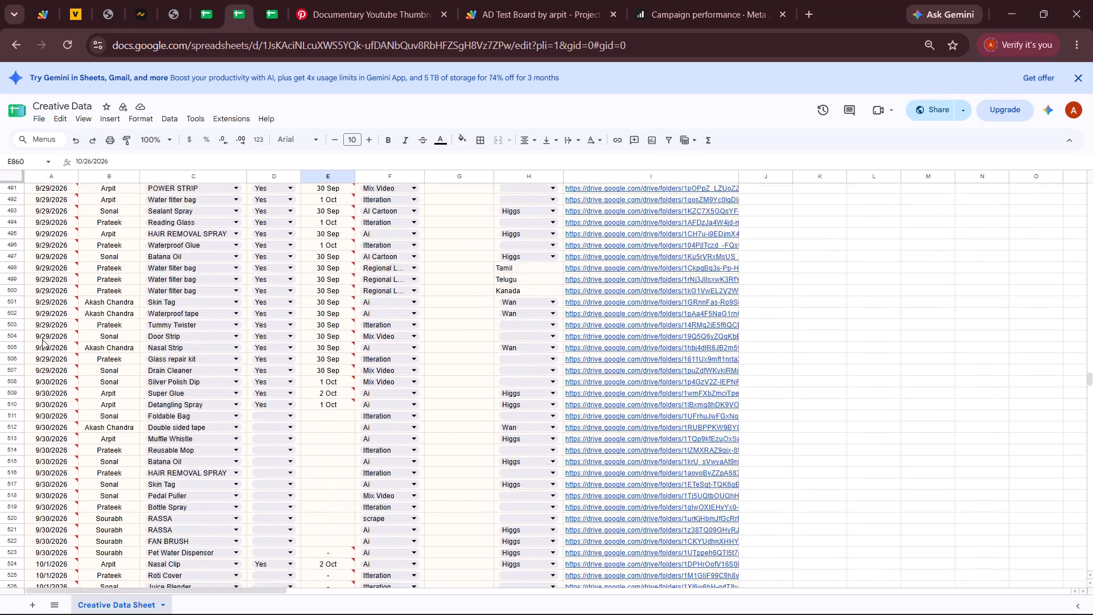
{"action": "scroll", "coordinate": [42, 339], "scroll_direction": "down", "scroll_amount": 9}
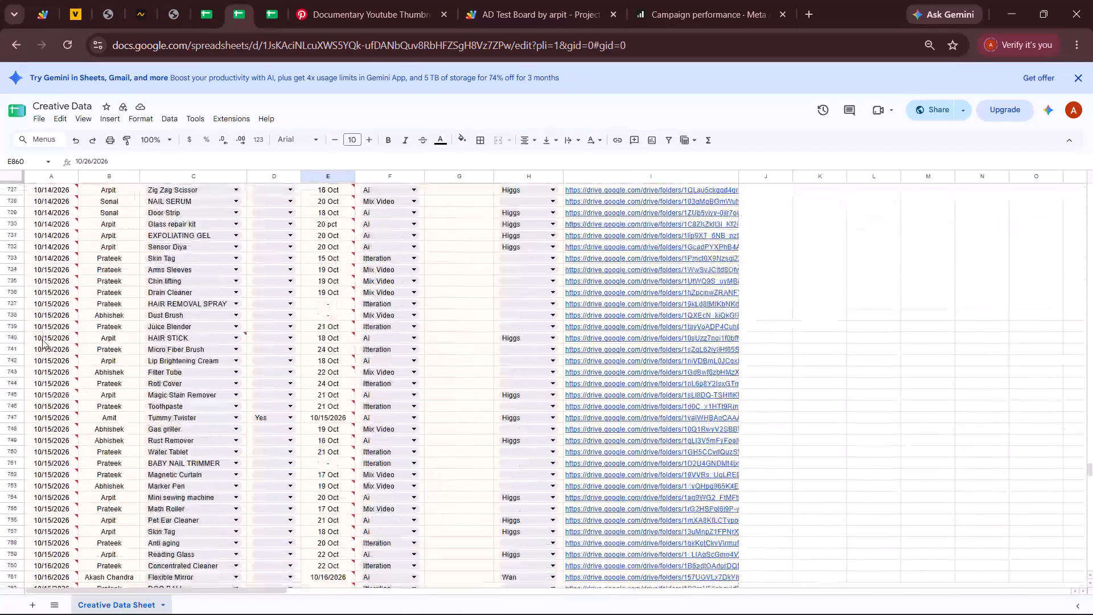
{"action": "scroll", "coordinate": [42, 339], "scroll_direction": "down", "scroll_amount": 2}
{"action": "scroll", "coordinate": [42, 339], "scroll_direction": "up", "scroll_amount": 6}
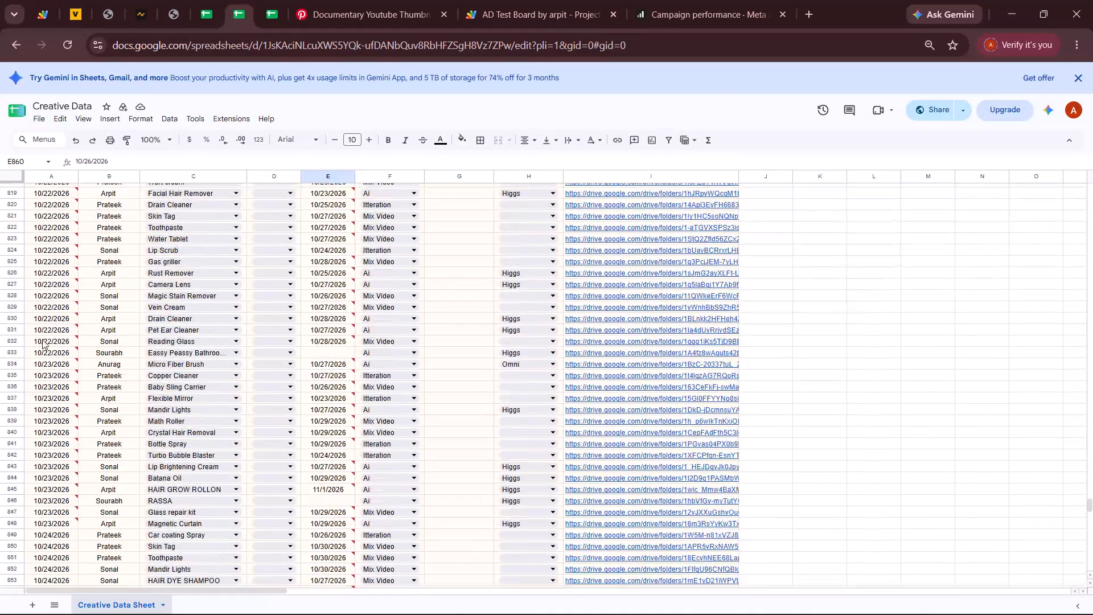
{"action": "scroll", "coordinate": [42, 339], "scroll_direction": "down", "scroll_amount": 2}
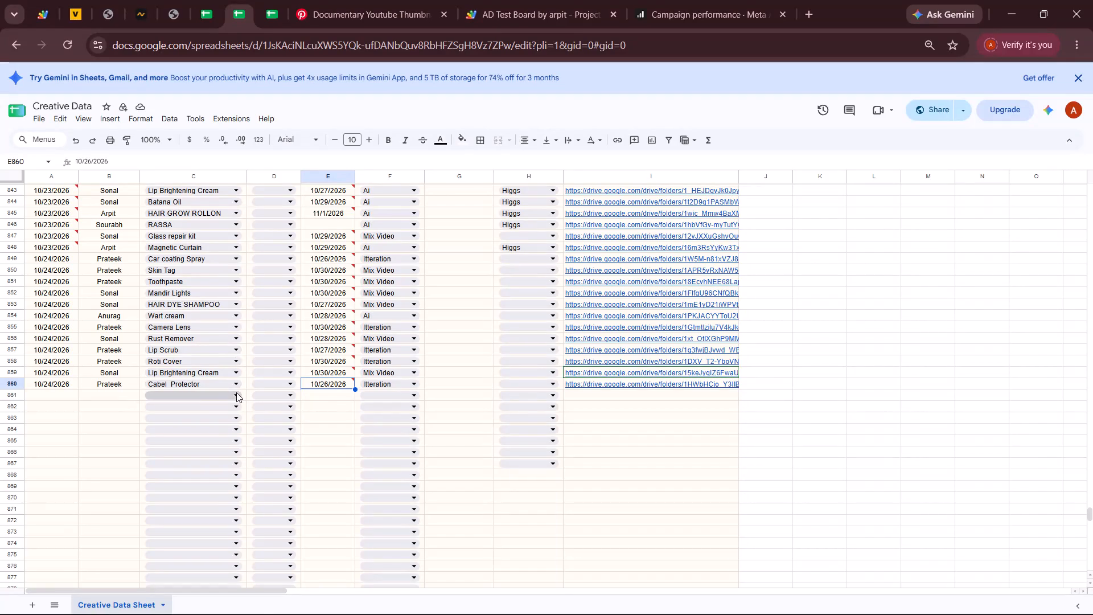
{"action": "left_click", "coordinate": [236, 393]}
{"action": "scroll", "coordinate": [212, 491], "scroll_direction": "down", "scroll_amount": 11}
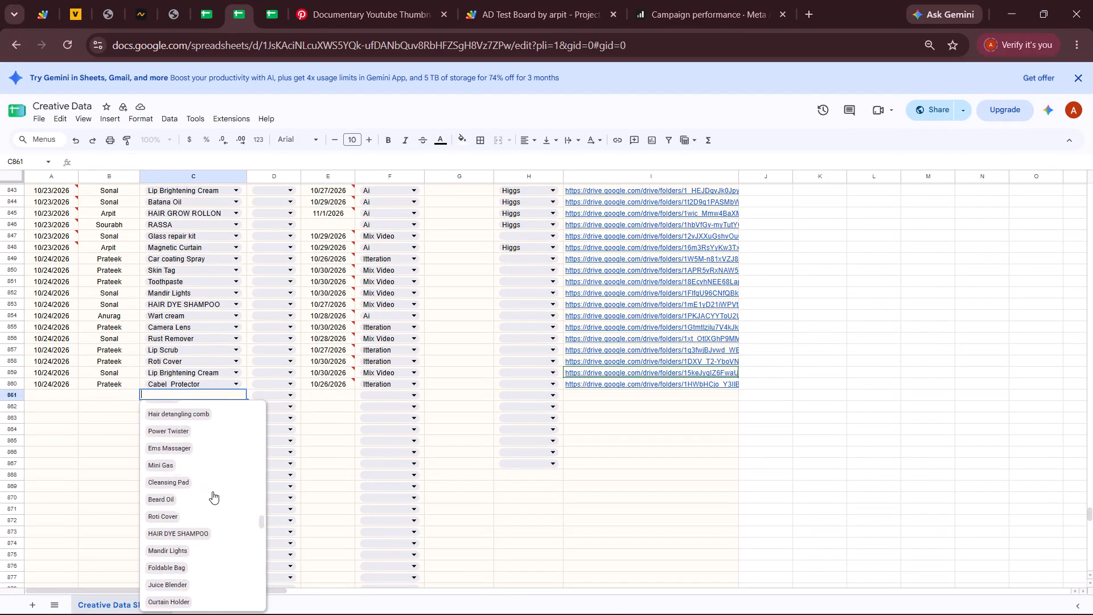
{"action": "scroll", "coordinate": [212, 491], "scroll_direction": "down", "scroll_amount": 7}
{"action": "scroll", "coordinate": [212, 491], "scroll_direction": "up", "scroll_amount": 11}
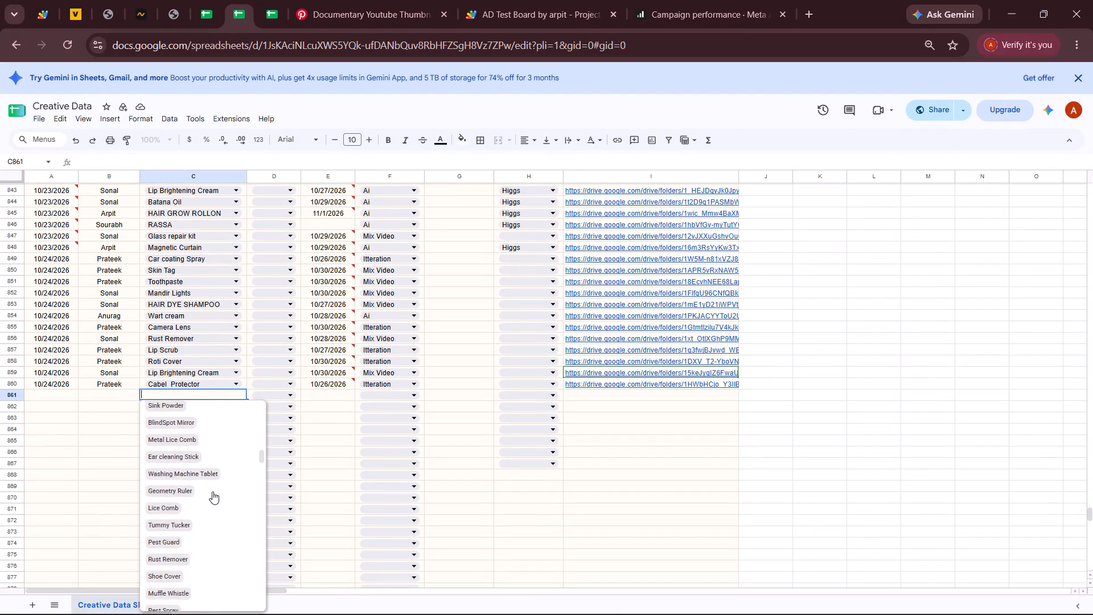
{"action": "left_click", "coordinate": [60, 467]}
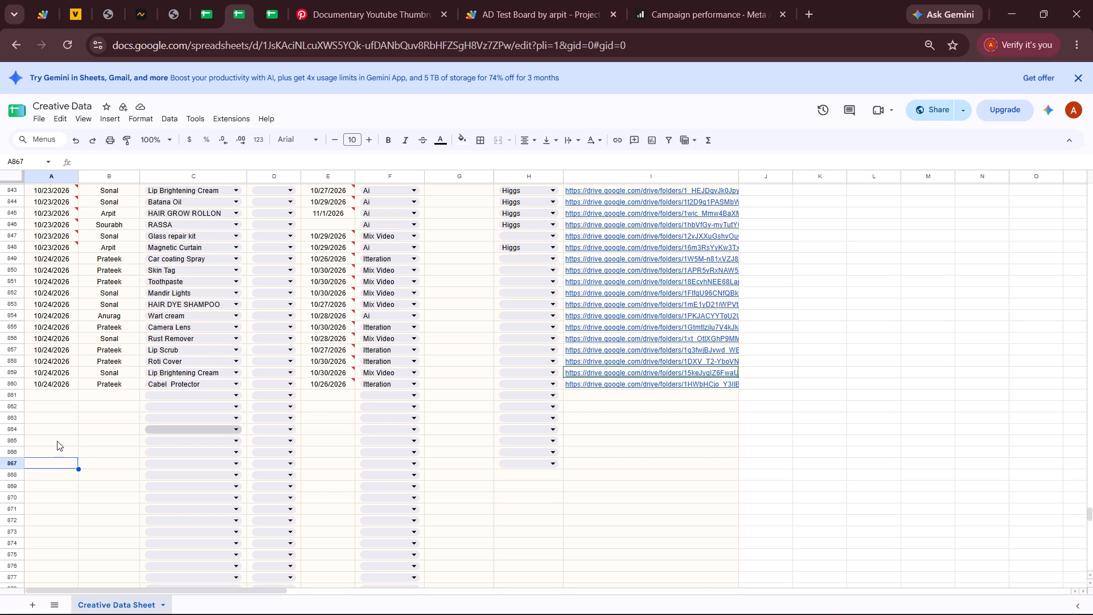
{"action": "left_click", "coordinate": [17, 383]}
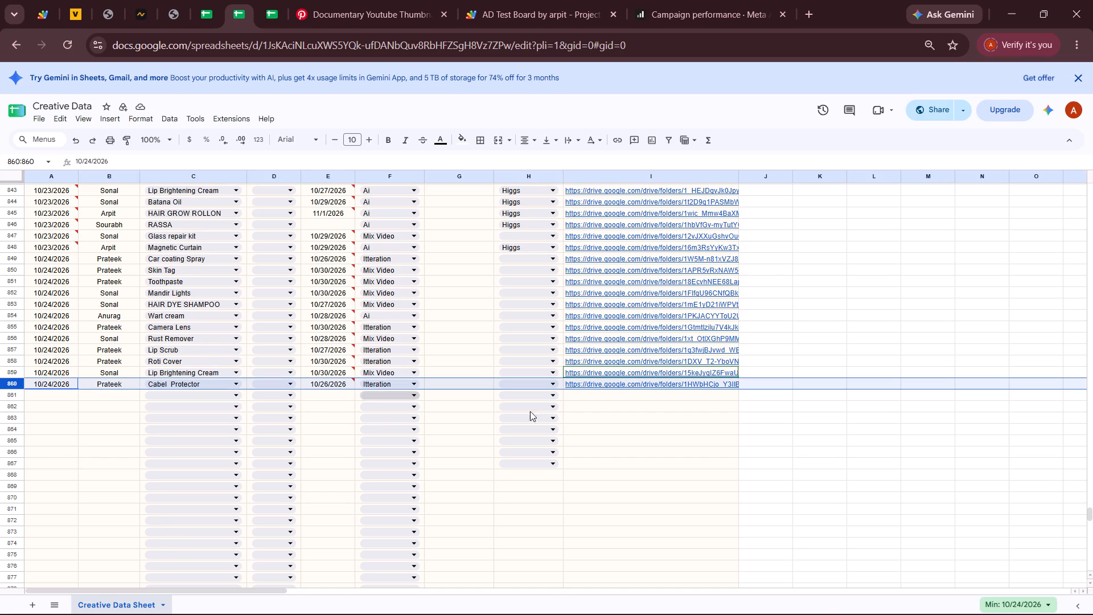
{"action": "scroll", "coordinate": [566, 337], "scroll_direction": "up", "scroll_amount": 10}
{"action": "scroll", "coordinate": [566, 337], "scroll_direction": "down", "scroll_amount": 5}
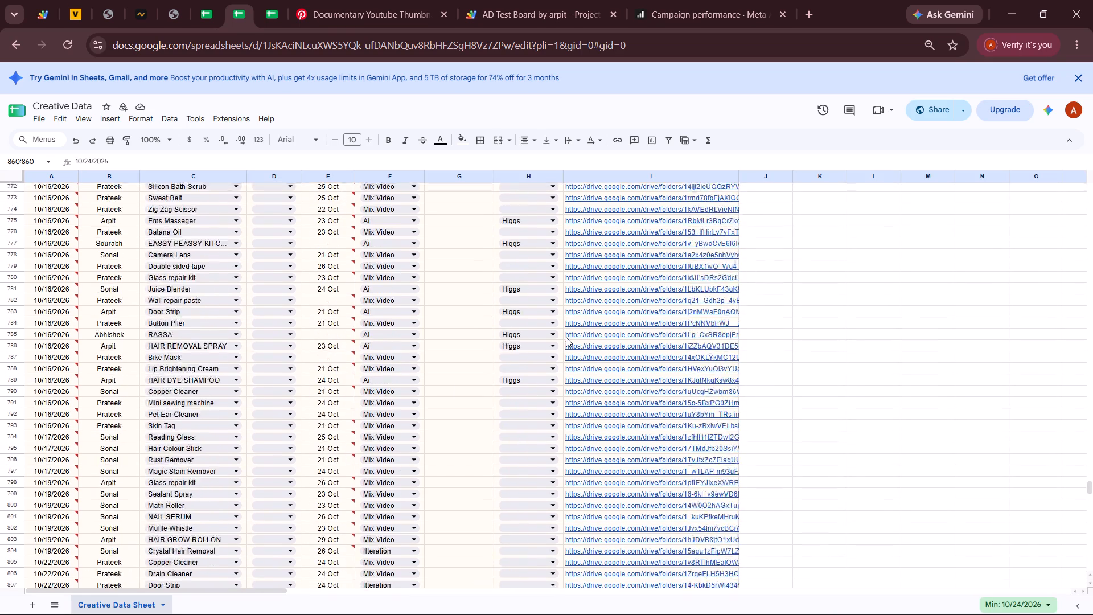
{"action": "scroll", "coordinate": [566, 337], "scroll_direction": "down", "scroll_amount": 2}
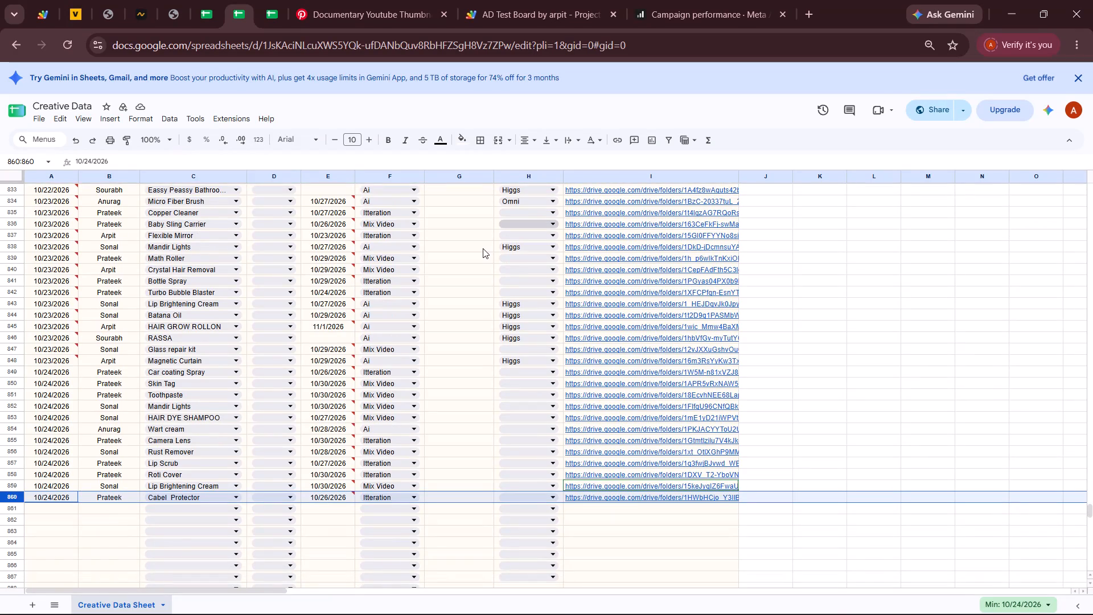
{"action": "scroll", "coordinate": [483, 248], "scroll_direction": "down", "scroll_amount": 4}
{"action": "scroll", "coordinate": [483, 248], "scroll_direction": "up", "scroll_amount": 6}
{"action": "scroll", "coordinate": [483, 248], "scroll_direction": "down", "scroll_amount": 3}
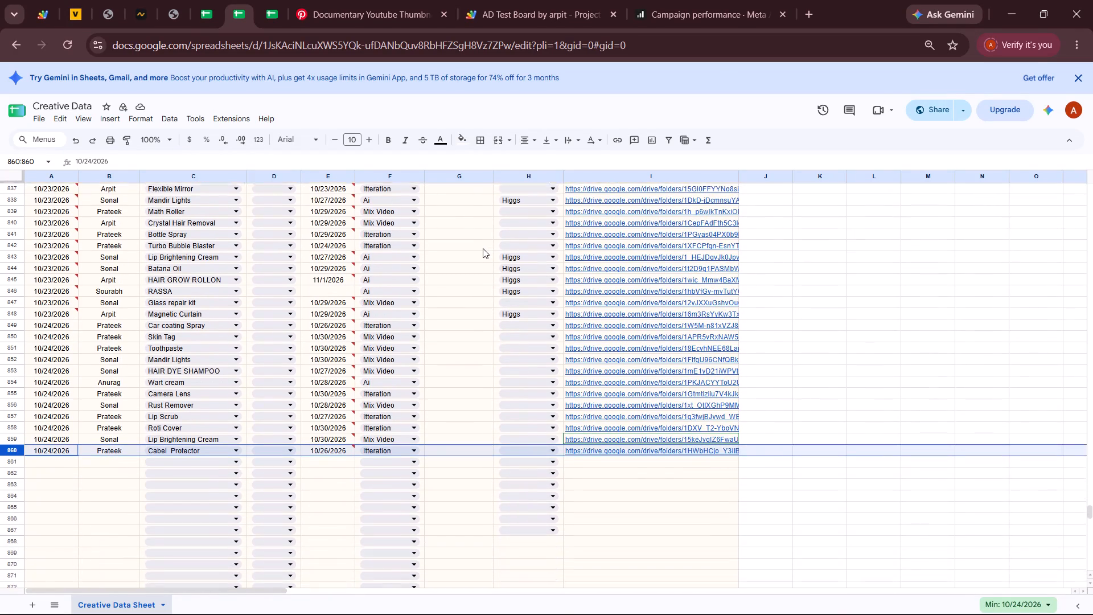
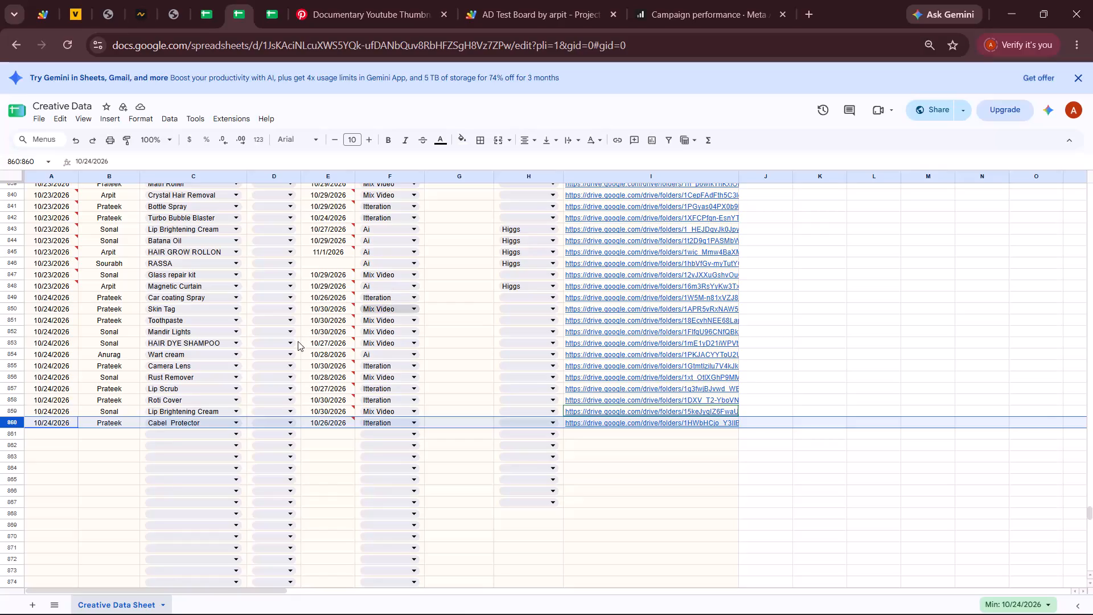
Review the Creative Data entries from the July rows down to row 860, checking products, column E dates and folder links.
{"action": "scroll", "coordinate": [561, 429], "scroll_direction": "up", "scroll_amount": 4}
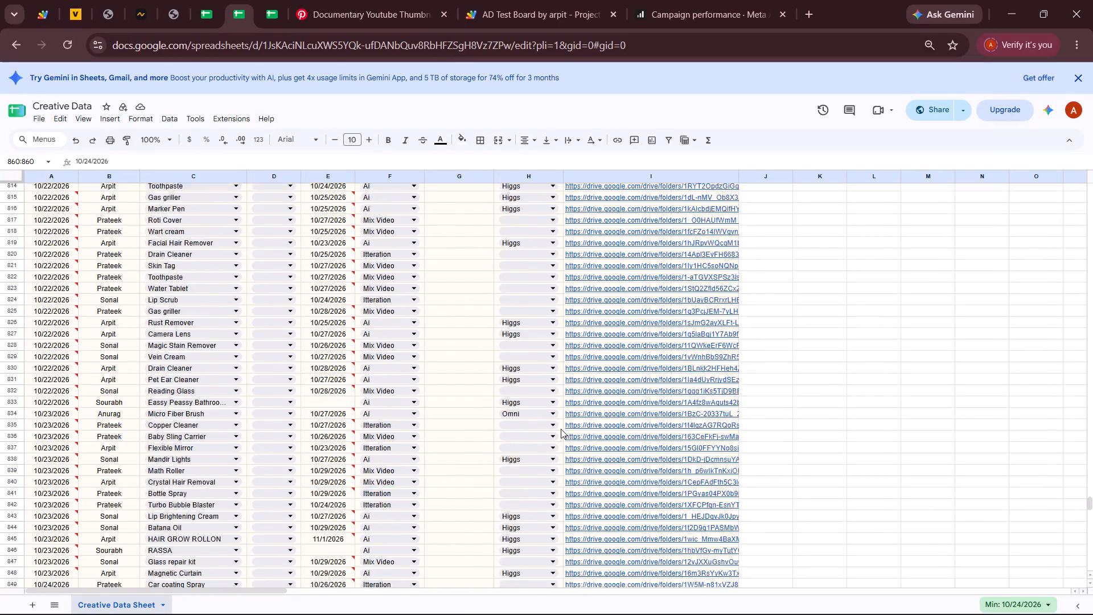
{"action": "scroll", "coordinate": [561, 429], "scroll_direction": "up", "scroll_amount": 20}
{"action": "scroll", "coordinate": [561, 429], "scroll_direction": "up", "scroll_amount": 5}
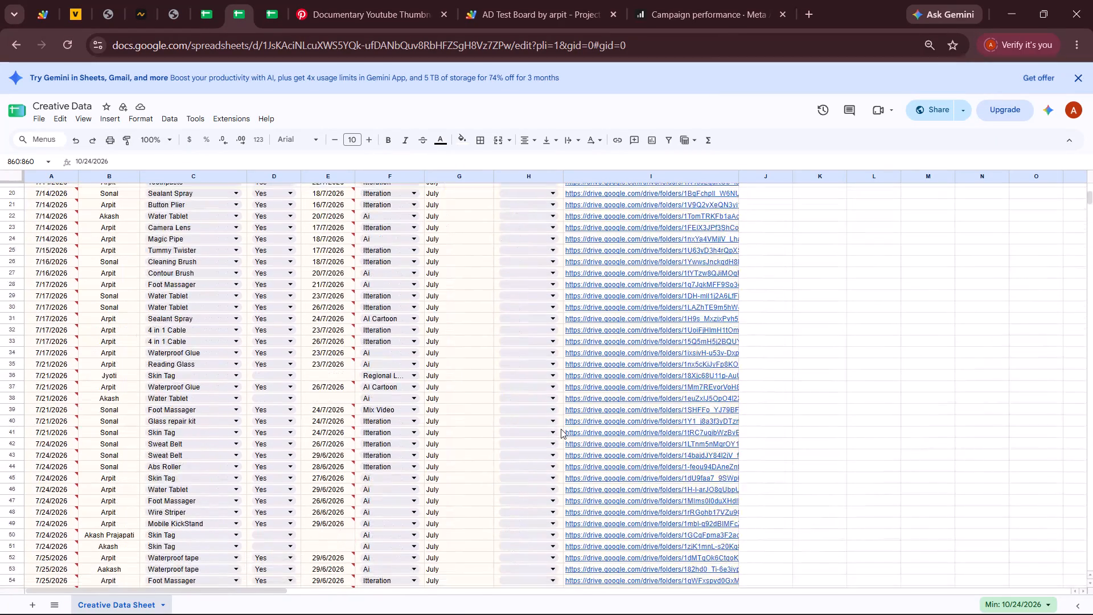
{"action": "scroll", "coordinate": [561, 429], "scroll_direction": "up", "scroll_amount": 5}
{"action": "scroll", "coordinate": [561, 429], "scroll_direction": "down", "scroll_amount": 10}
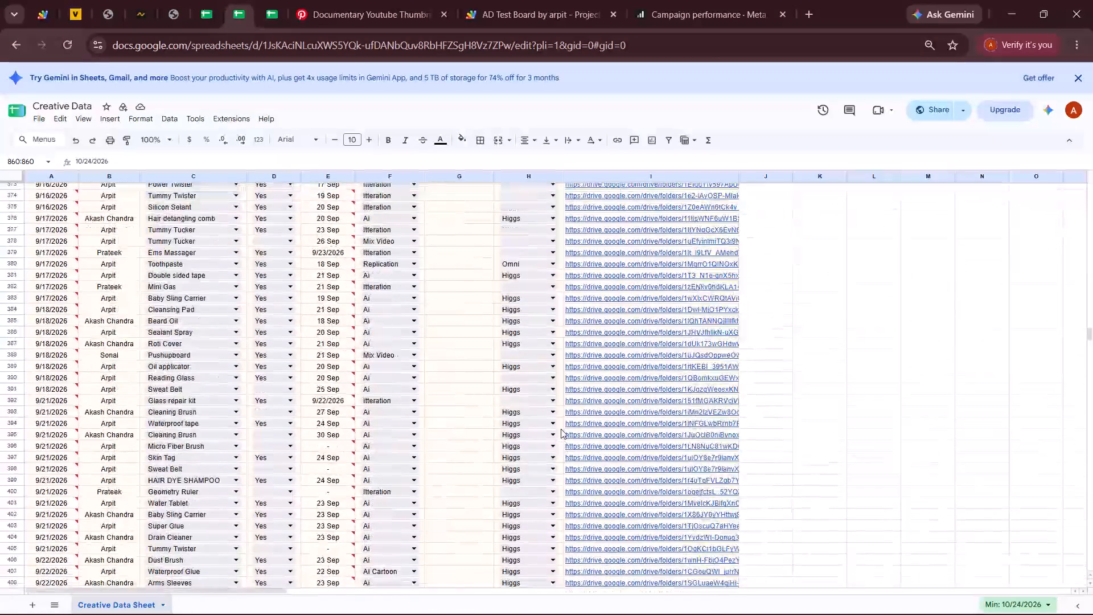
{"action": "scroll", "coordinate": [561, 429], "scroll_direction": "down", "scroll_amount": 8}
{"action": "scroll", "coordinate": [561, 429], "scroll_direction": "up", "scroll_amount": 1}
{"action": "scroll", "coordinate": [561, 429], "scroll_direction": "down", "scroll_amount": 2}
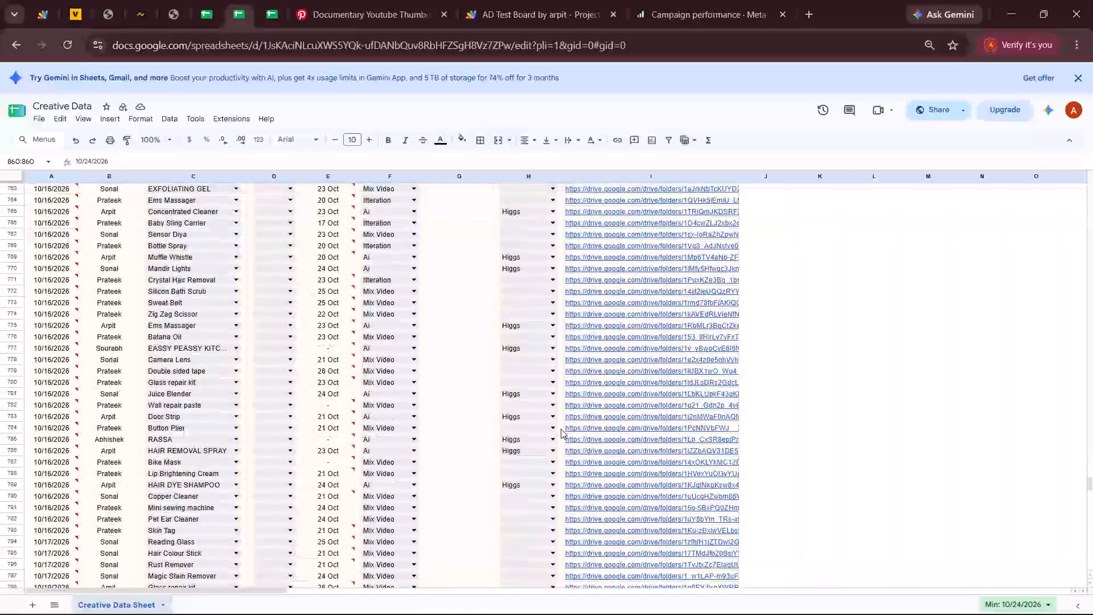
{"action": "scroll", "coordinate": [561, 429], "scroll_direction": "down", "scroll_amount": 3}
{"action": "scroll", "coordinate": [561, 429], "scroll_direction": "up", "scroll_amount": 1}
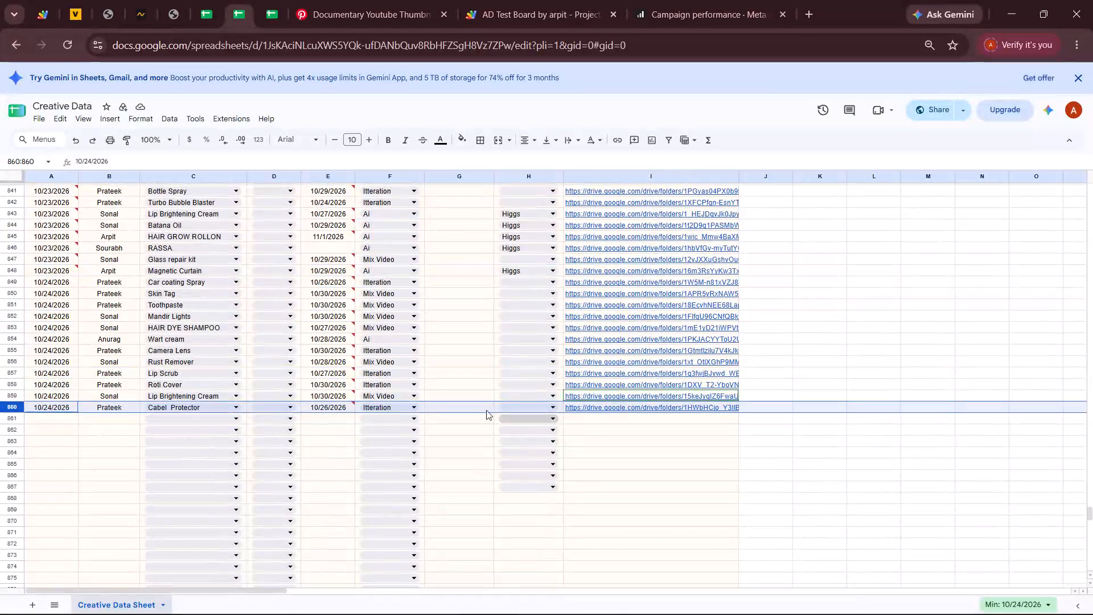
{"action": "left_click", "coordinate": [455, 359]}
{"action": "scroll", "coordinate": [484, 453], "scroll_direction": "up", "scroll_amount": 1}
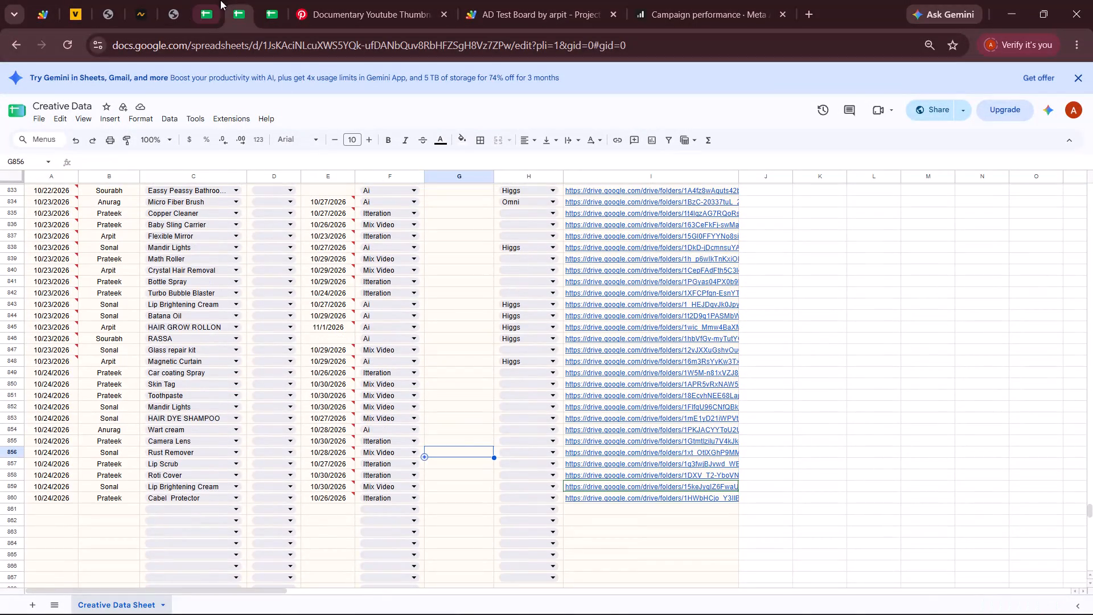
Switch to the August Plan - Dropshipping spreadsheet and examine the Cable Protector area of Adtest October across the 19 to 31 October columns.
{"action": "left_click_drag", "start_coordinate": [257, 3], "coordinate": [544, 378]}
{"action": "scroll", "coordinate": [544, 378], "scroll_direction": "left", "scroll_amount": 1}
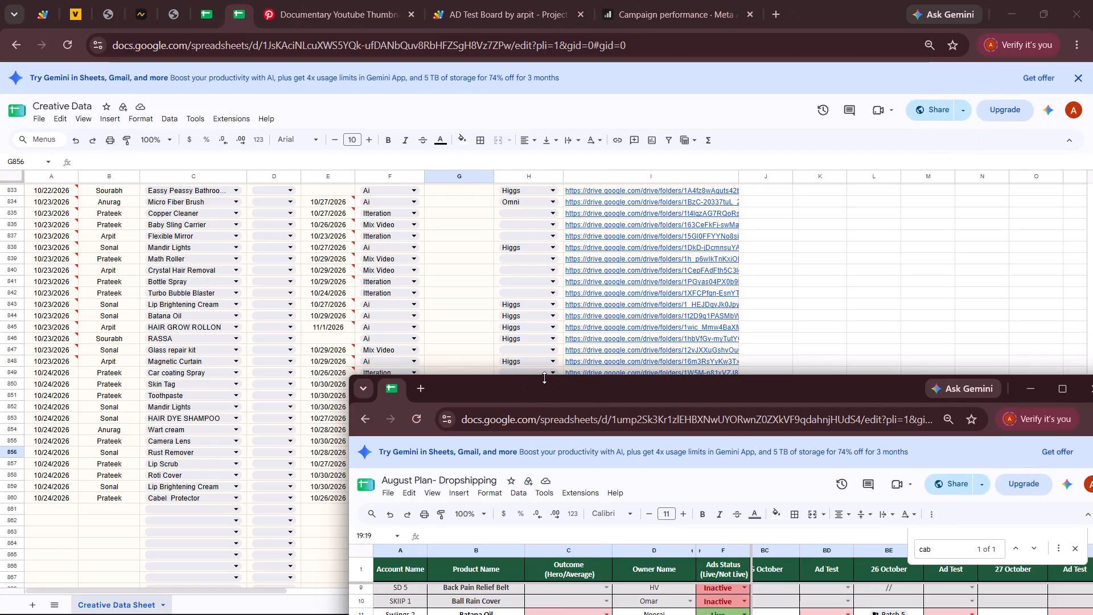
{"action": "scroll", "coordinate": [544, 378], "scroll_direction": "left", "scroll_amount": 1}
{"action": "left_click_drag", "start_coordinate": [393, 391], "coordinate": [277, 12]}
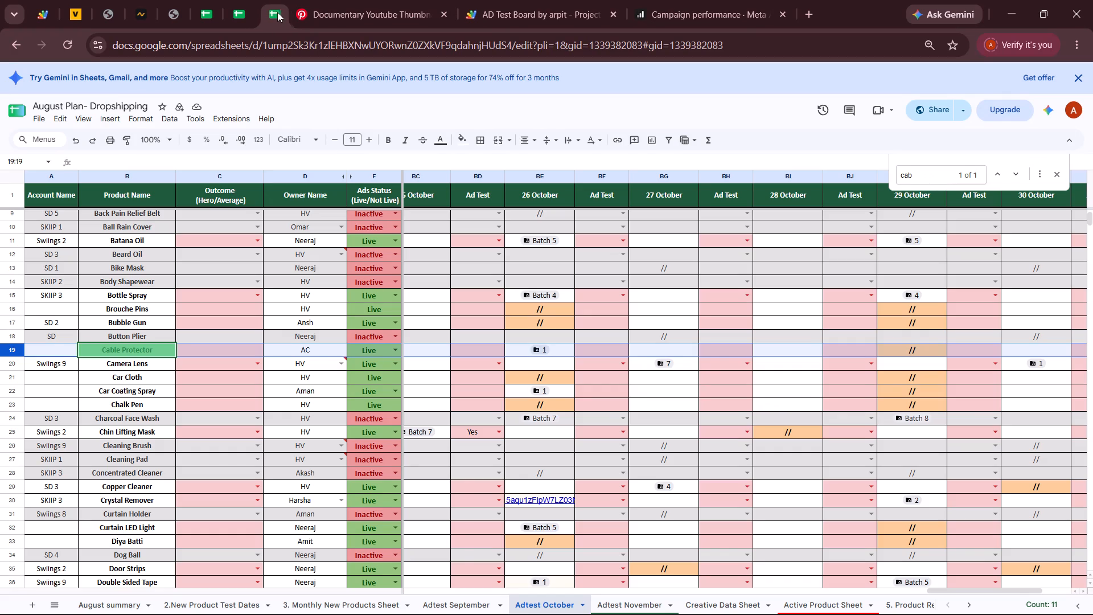
{"action": "scroll", "coordinate": [550, 232], "scroll_direction": "up", "scroll_amount": 1}
{"action": "scroll", "coordinate": [550, 232], "scroll_direction": "right", "scroll_amount": 4}
{"action": "scroll", "coordinate": [550, 232], "scroll_direction": "left", "scroll_amount": 8}
{"action": "scroll", "coordinate": [550, 232], "scroll_direction": "right", "scroll_amount": 5}
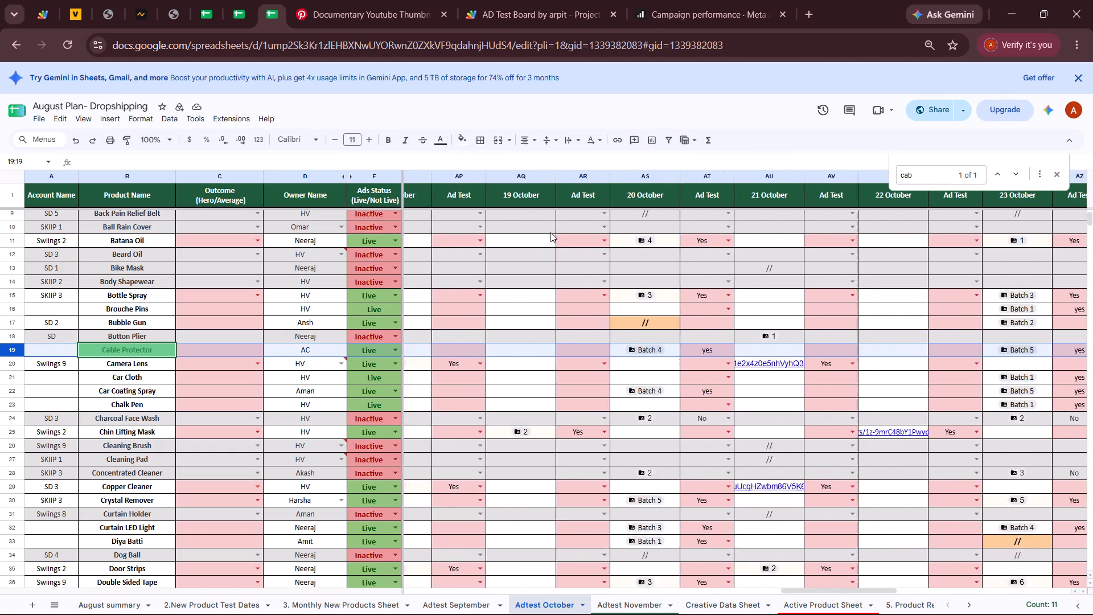
{"action": "scroll", "coordinate": [550, 232], "scroll_direction": "left", "scroll_amount": 10}
{"action": "scroll", "coordinate": [731, 236], "scroll_direction": "left", "scroll_amount": 1}
{"action": "scroll", "coordinate": [731, 236], "scroll_direction": "right", "scroll_amount": 2}
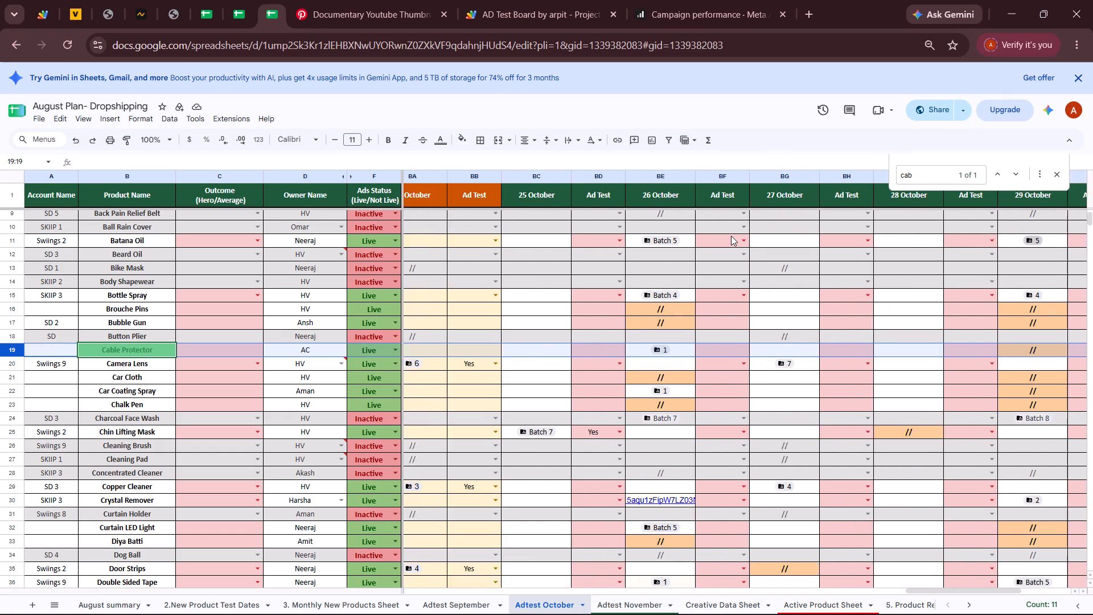
{"action": "scroll", "coordinate": [731, 236], "scroll_direction": "right", "scroll_amount": 1}
{"action": "scroll", "coordinate": [591, 249], "scroll_direction": "right", "scroll_amount": 1}
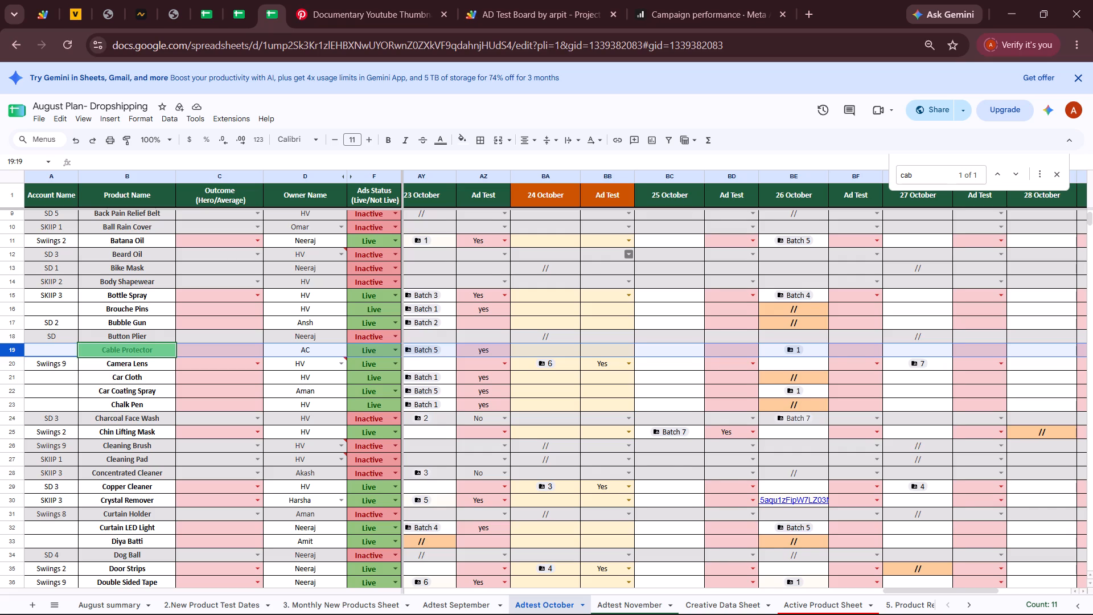
{"action": "scroll", "coordinate": [828, 342], "scroll_direction": "left", "scroll_amount": 12}
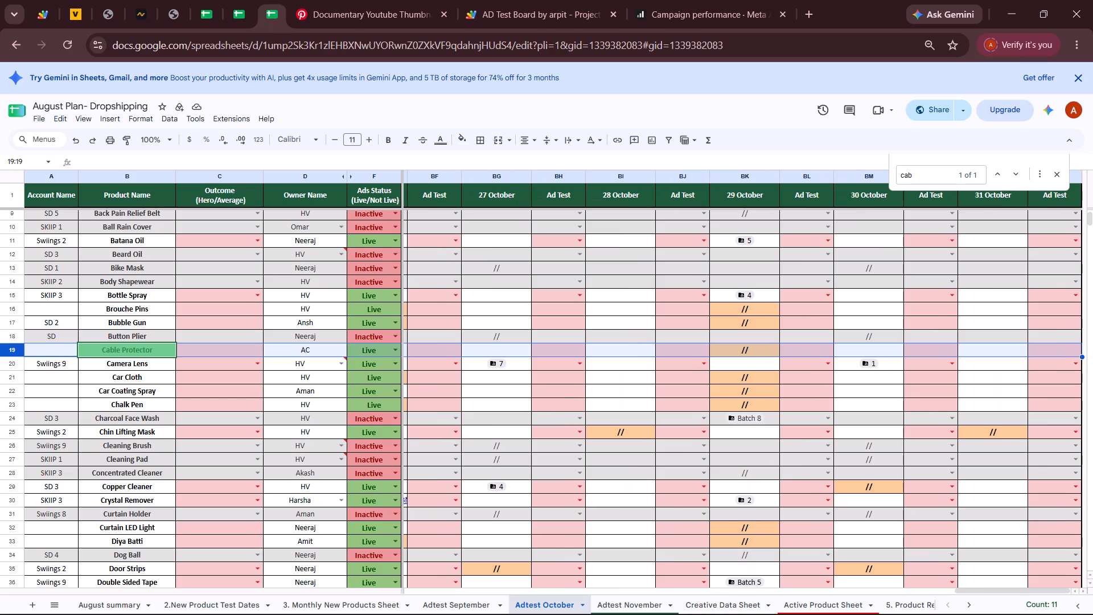
Examine the 26 to 31 October entries down the Adtest October product rows, and close the search for cab.
{"action": "scroll", "coordinate": [828, 342], "scroll_direction": "down", "scroll_amount": 8}
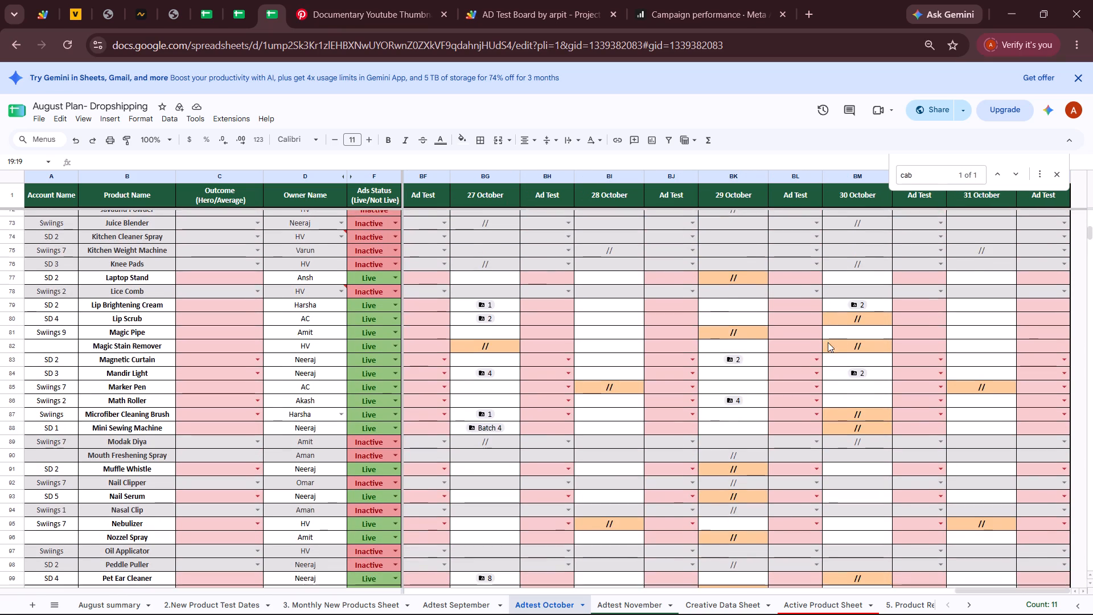
{"action": "scroll", "coordinate": [828, 342], "scroll_direction": "down", "scroll_amount": 4}
{"action": "scroll", "coordinate": [828, 342], "scroll_direction": "up", "scroll_amount": 10}
{"action": "scroll", "coordinate": [828, 342], "scroll_direction": "left", "scroll_amount": 4}
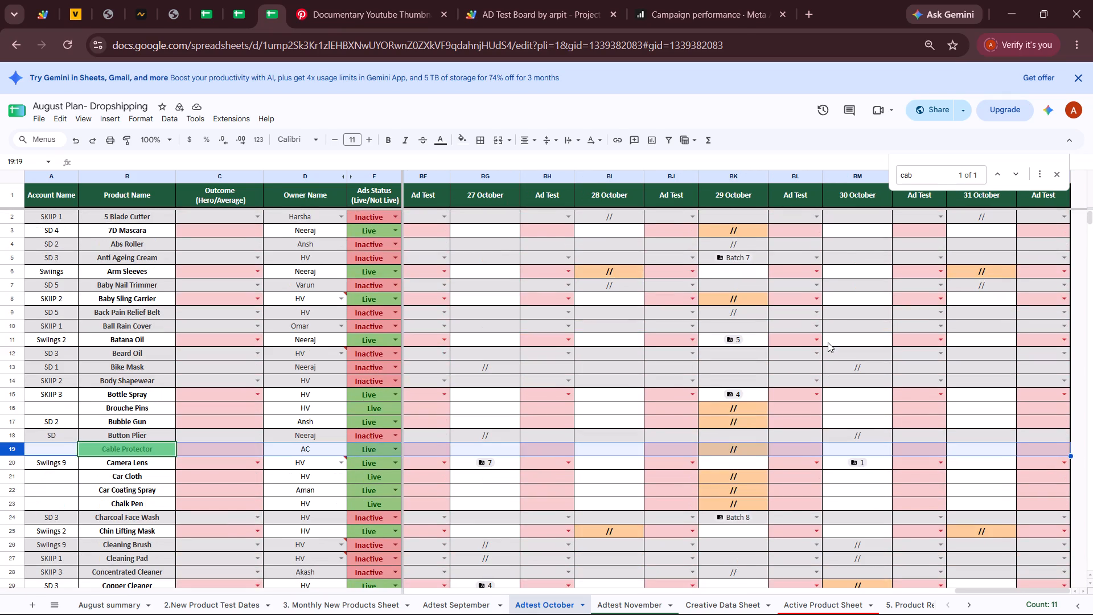
{"action": "scroll", "coordinate": [828, 342], "scroll_direction": "right", "scroll_amount": 3}
{"action": "scroll", "coordinate": [828, 342], "scroll_direction": "left", "scroll_amount": 10}
{"action": "scroll", "coordinate": [828, 342], "scroll_direction": "right", "scroll_amount": 2}
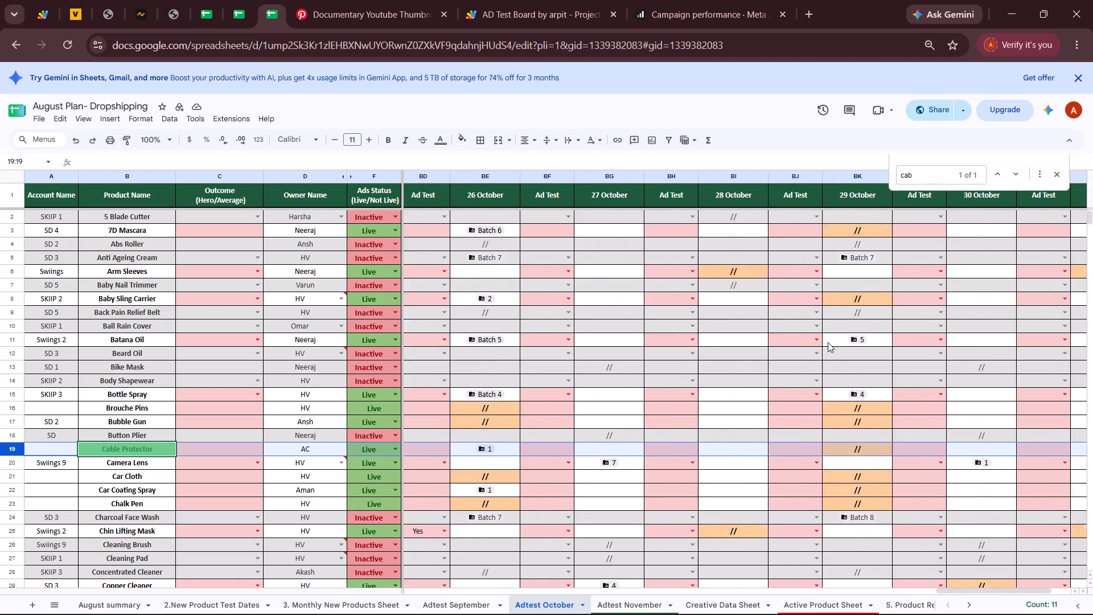
{"action": "scroll", "coordinate": [828, 342], "scroll_direction": "right", "scroll_amount": 1}
{"action": "scroll", "coordinate": [828, 342], "scroll_direction": "left", "scroll_amount": 4}
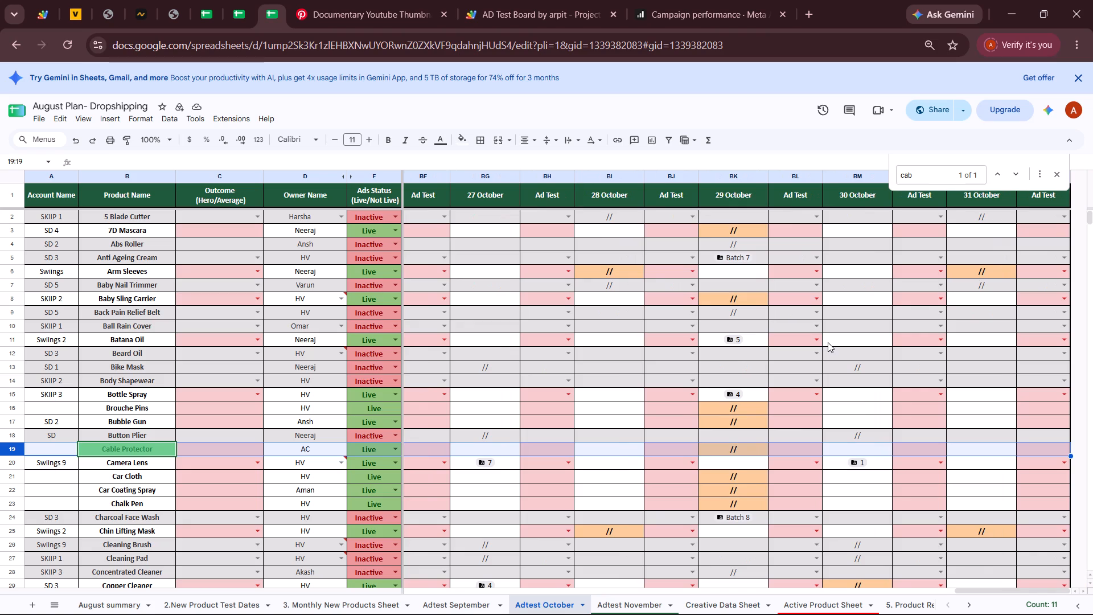
{"action": "scroll", "coordinate": [828, 342], "scroll_direction": "down", "scroll_amount": 10}
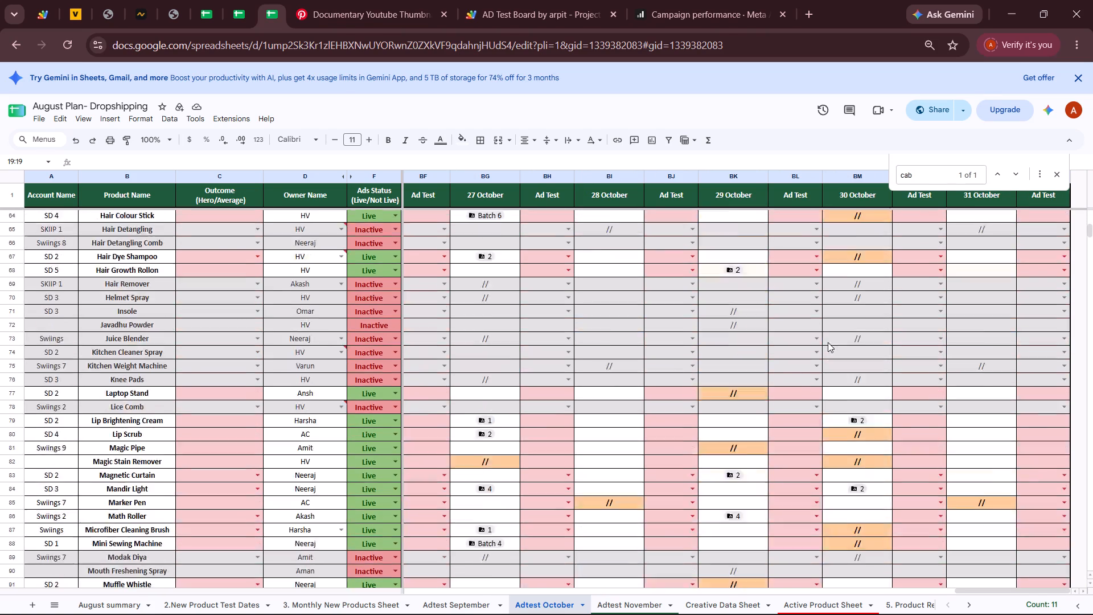
{"action": "scroll", "coordinate": [828, 342], "scroll_direction": "down", "scroll_amount": 4}
{"action": "scroll", "coordinate": [828, 342], "scroll_direction": "up", "scroll_amount": 10}
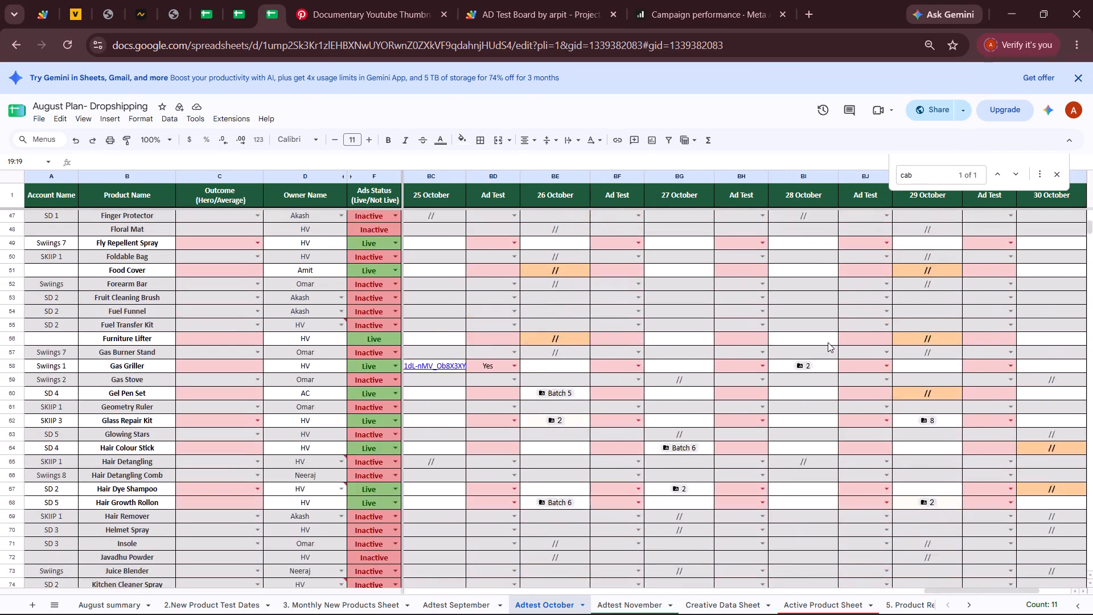
{"action": "scroll", "coordinate": [828, 342], "scroll_direction": "up", "scroll_amount": 10}
{"action": "scroll", "coordinate": [828, 342], "scroll_direction": "left", "scroll_amount": 3}
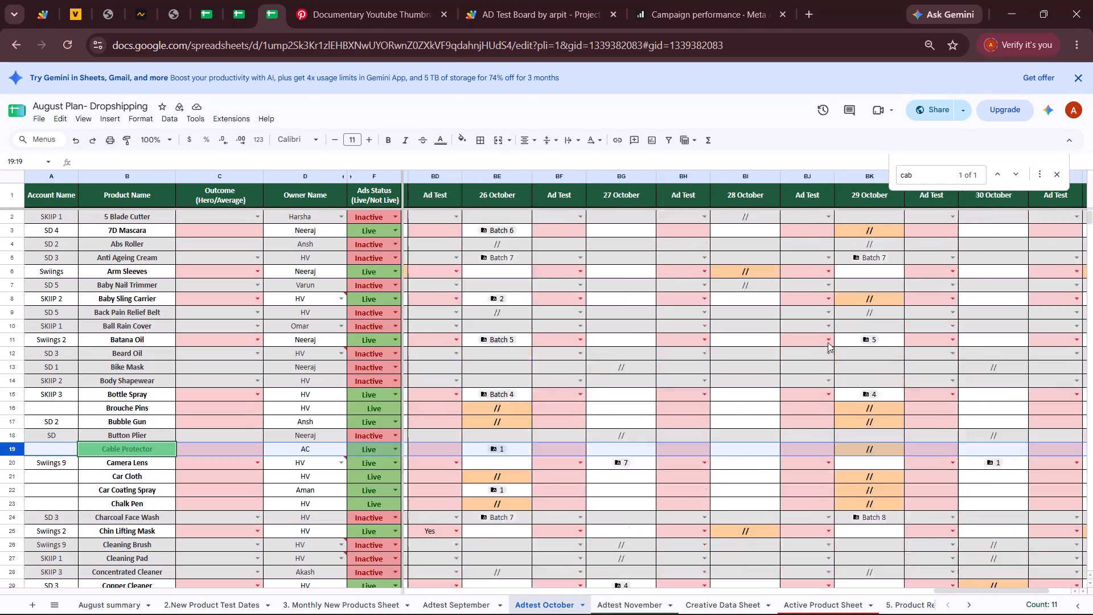
{"action": "scroll", "coordinate": [828, 342], "scroll_direction": "left", "scroll_amount": 1}
{"action": "left_click", "coordinate": [1059, 173]}
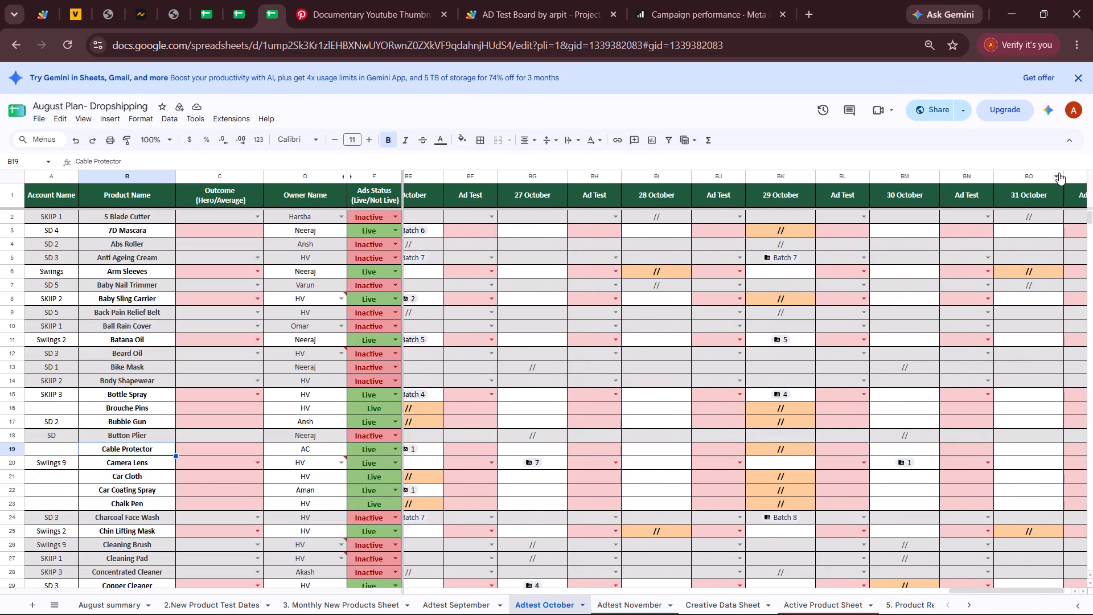
Examine the 24 to 29 October columns down the Adtest October product list, checking folder links, ad test marks and // placeholders.
{"action": "scroll", "coordinate": [776, 202], "scroll_direction": "up", "scroll_amount": 2}
{"action": "scroll", "coordinate": [776, 202], "scroll_direction": "right", "scroll_amount": 2}
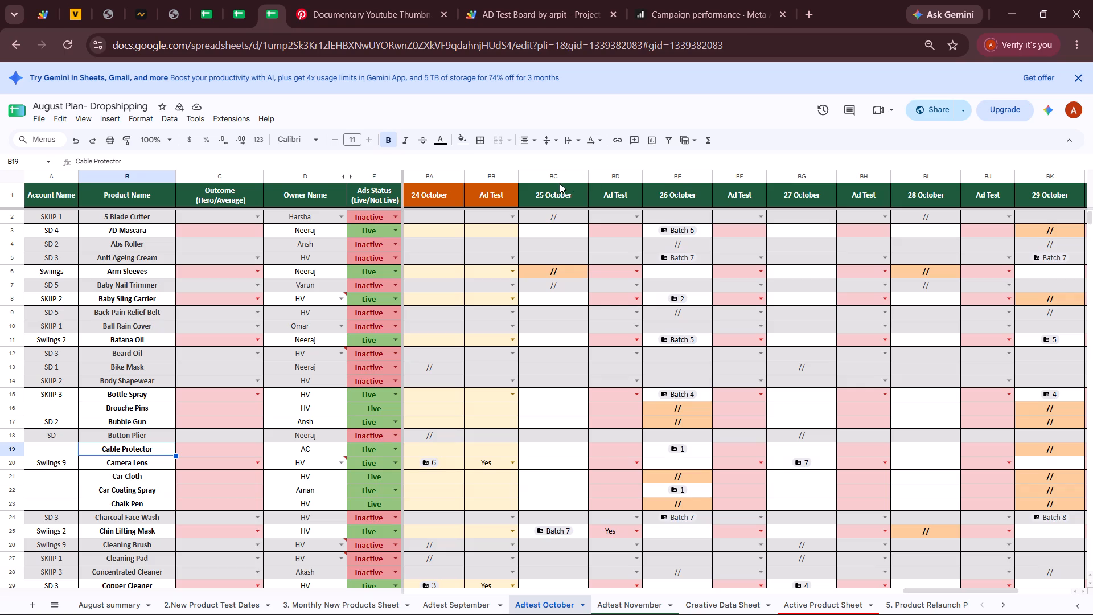
{"action": "scroll", "coordinate": [560, 183], "scroll_direction": "right", "scroll_amount": 1}
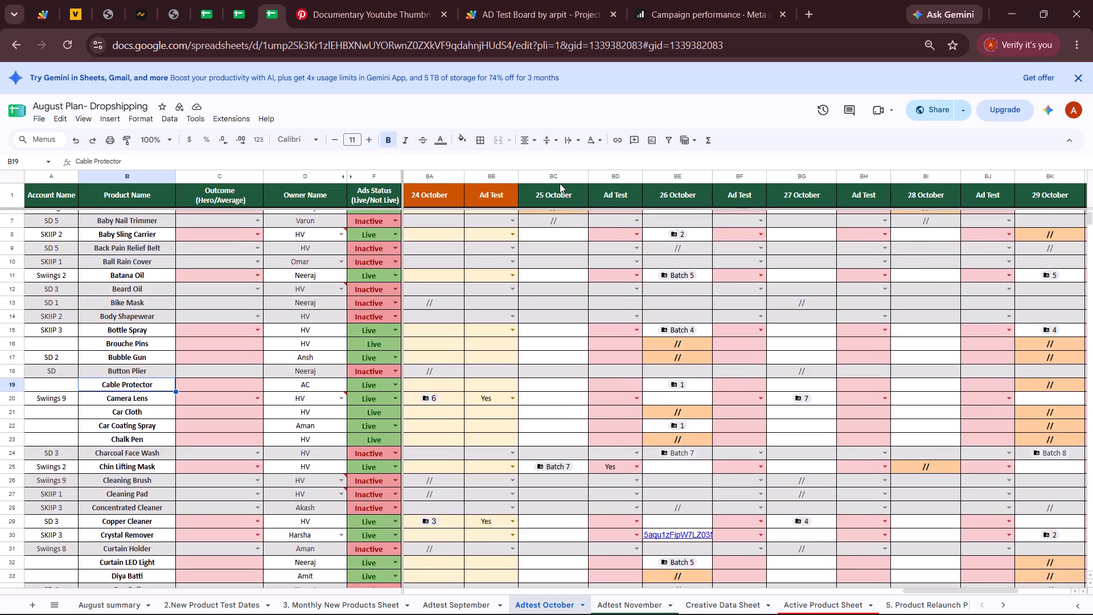
{"action": "scroll", "coordinate": [560, 183], "scroll_direction": "right", "scroll_amount": 1}
{"action": "scroll", "coordinate": [560, 183], "scroll_direction": "up", "scroll_amount": 1}
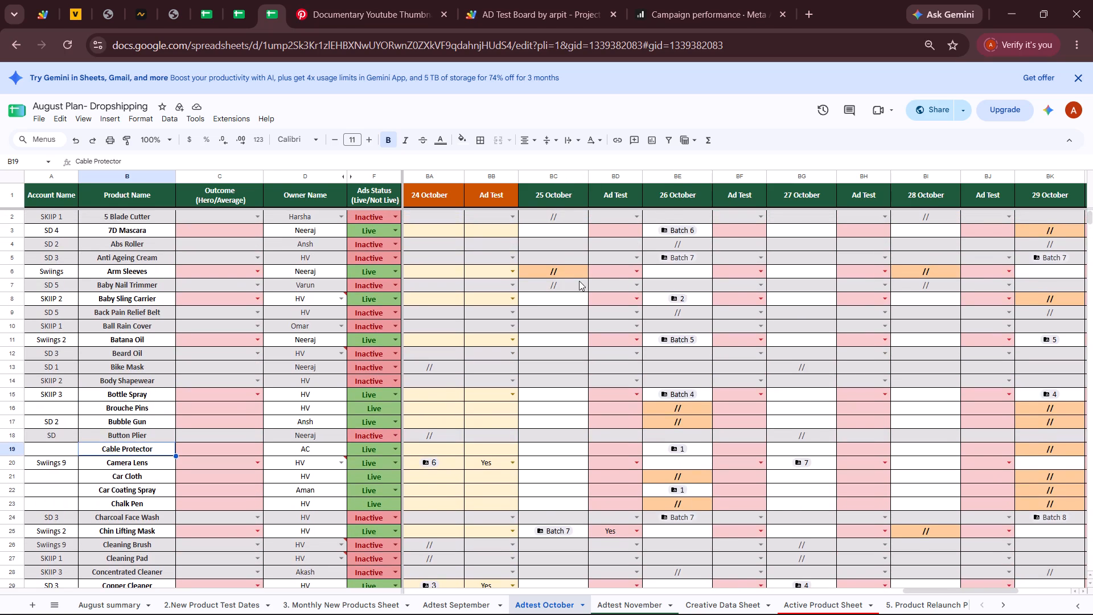
{"action": "scroll", "coordinate": [579, 281], "scroll_direction": "down", "scroll_amount": 12}
{"action": "scroll", "coordinate": [579, 281], "scroll_direction": "up", "scroll_amount": 3}
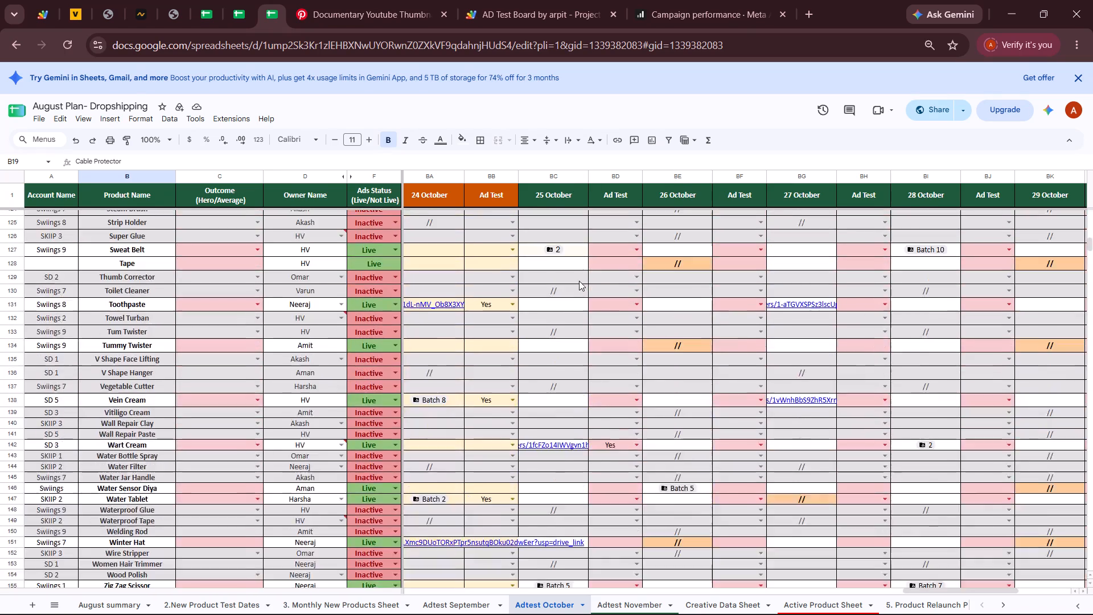
{"action": "scroll", "coordinate": [579, 281], "scroll_direction": "up", "scroll_amount": 6}
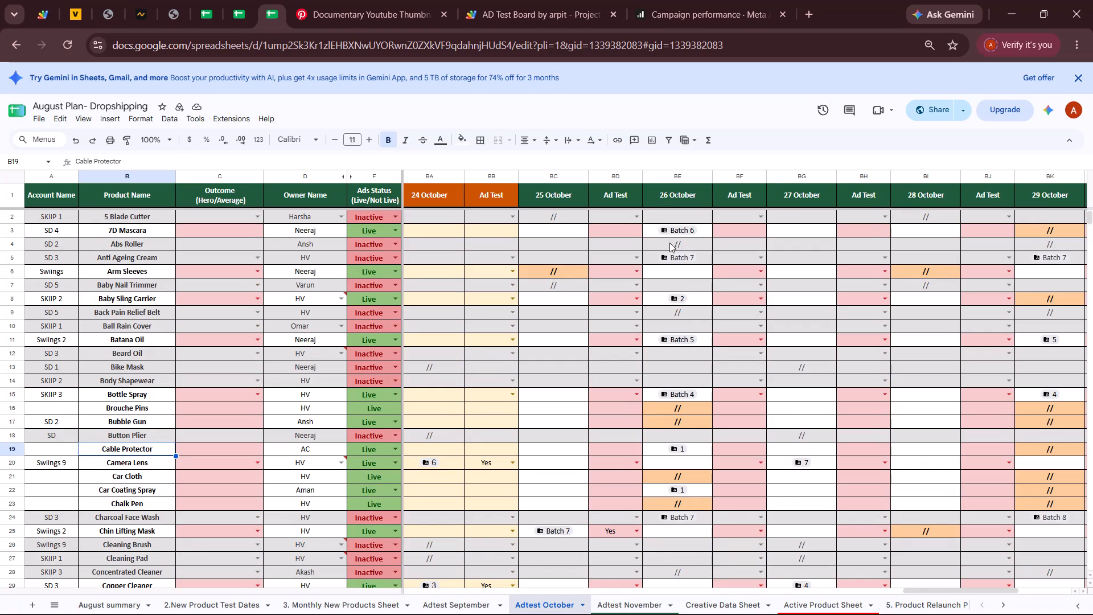
{"action": "scroll", "coordinate": [669, 243], "scroll_direction": "down", "scroll_amount": 7}
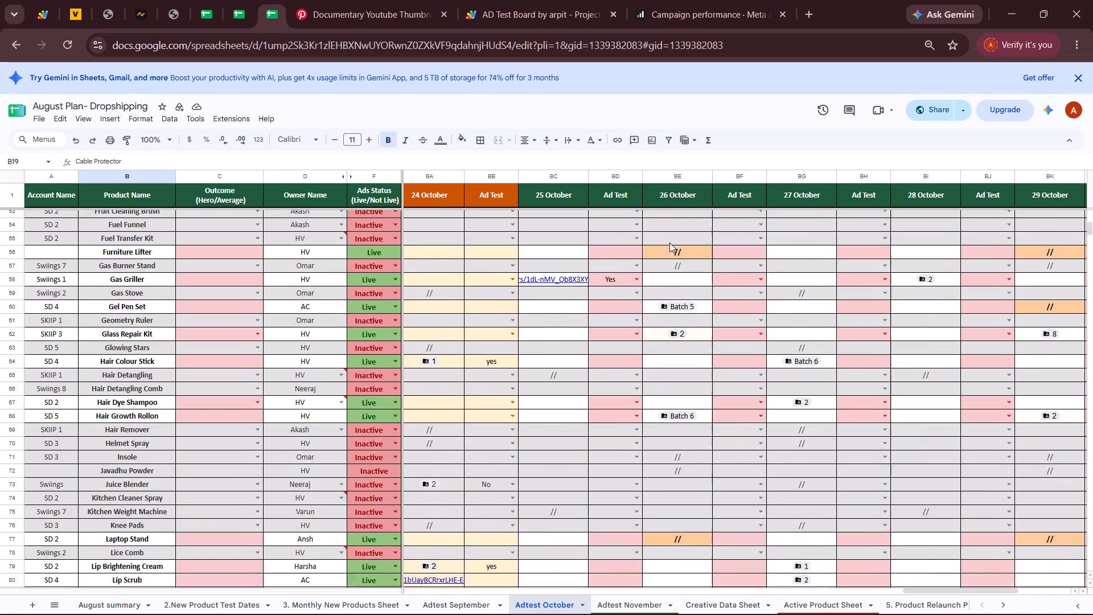
{"action": "scroll", "coordinate": [669, 243], "scroll_direction": "down", "scroll_amount": 4}
{"action": "scroll", "coordinate": [669, 243], "scroll_direction": "up", "scroll_amount": 10}
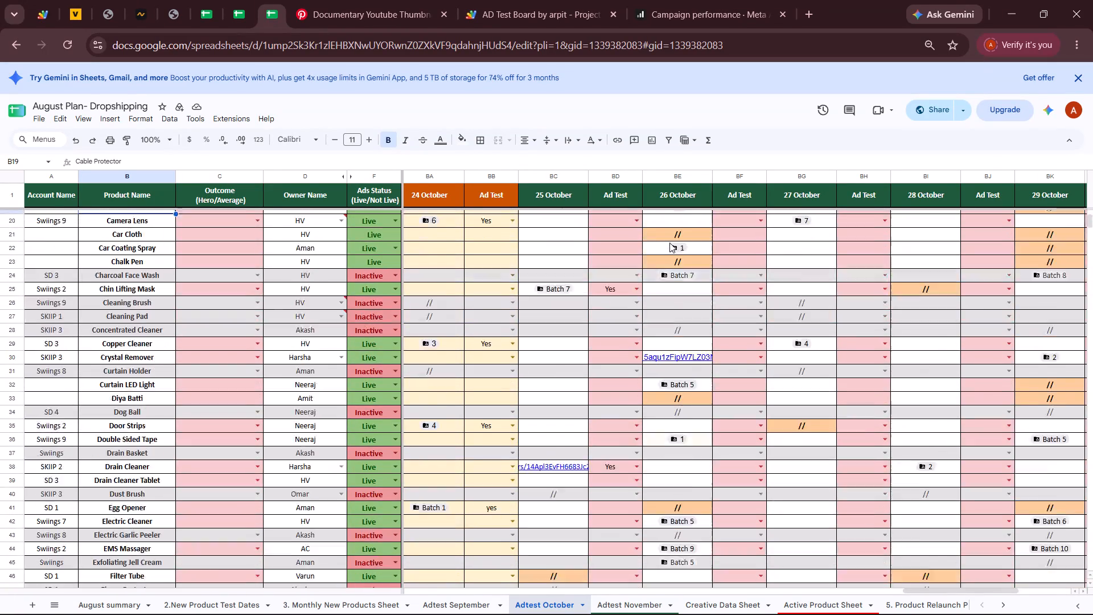
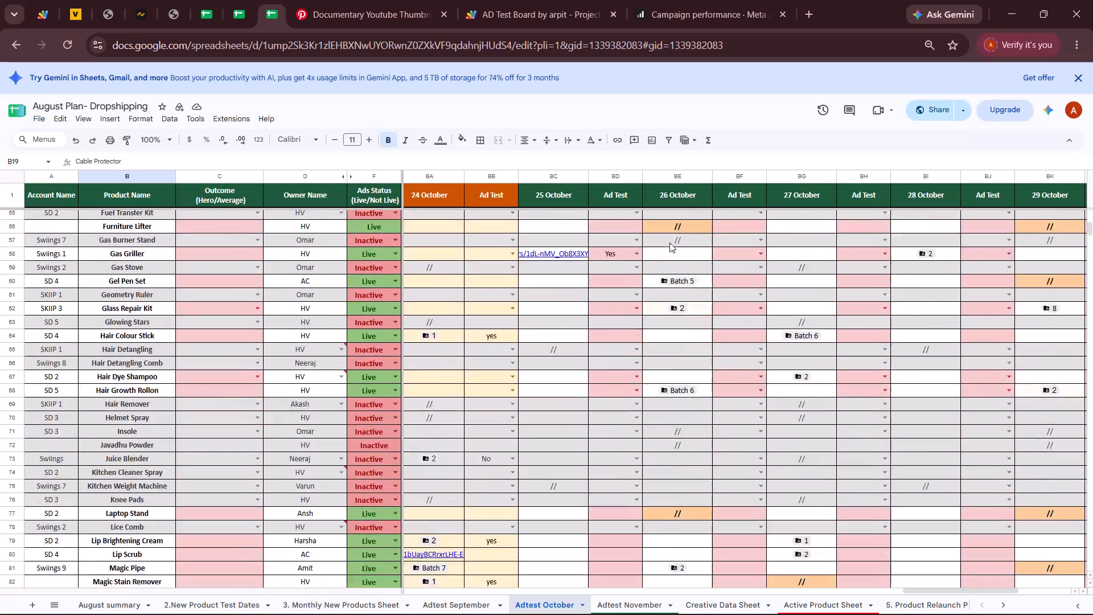
Examine the last product rows of Adtest October, from Water Tablet to the newly added products, across the early and late October columns.
{"action": "scroll", "coordinate": [669, 243], "scroll_direction": "down", "scroll_amount": 4}
{"action": "scroll", "coordinate": [669, 243], "scroll_direction": "up", "scroll_amount": 4}
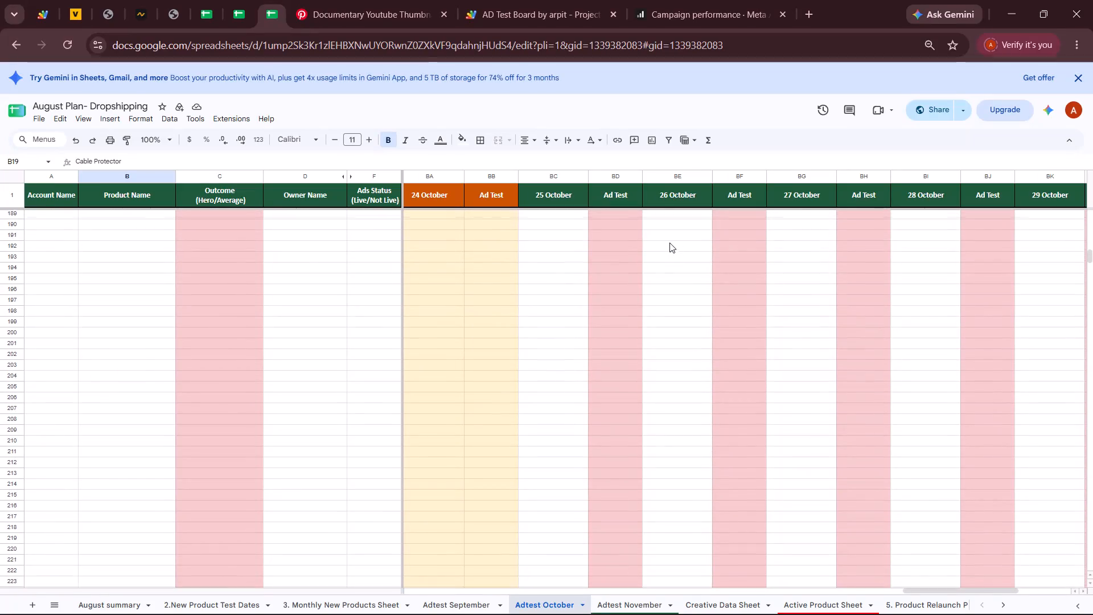
{"action": "scroll", "coordinate": [669, 243], "scroll_direction": "up", "scroll_amount": 3}
{"action": "scroll", "coordinate": [669, 243], "scroll_direction": "down", "scroll_amount": 2}
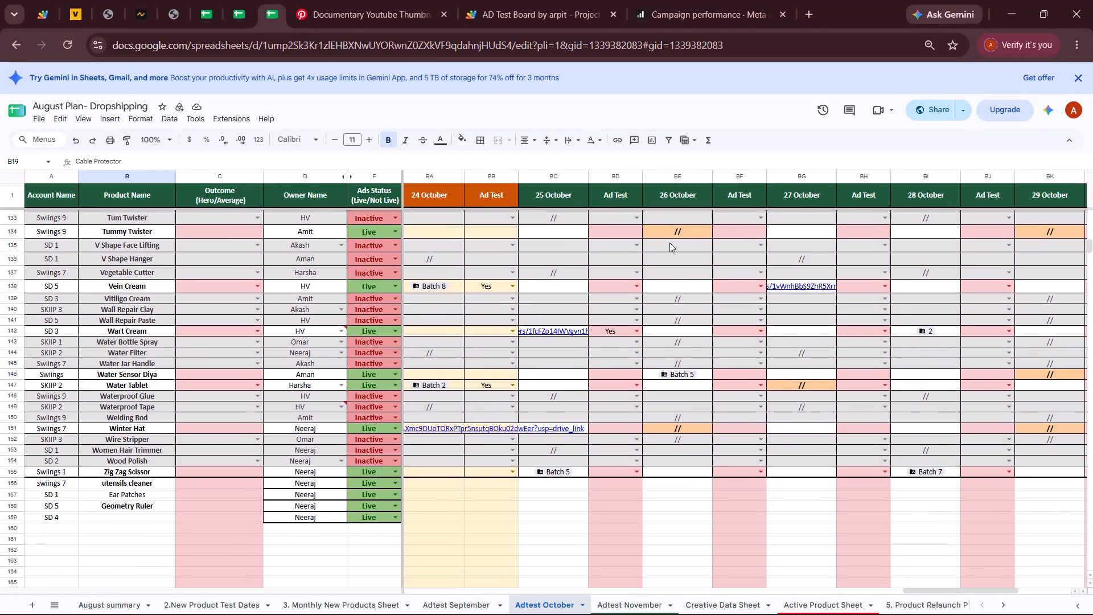
{"action": "scroll", "coordinate": [669, 243], "scroll_direction": "down", "scroll_amount": 1}
{"action": "scroll", "coordinate": [657, 368], "scroll_direction": "down", "scroll_amount": 1}
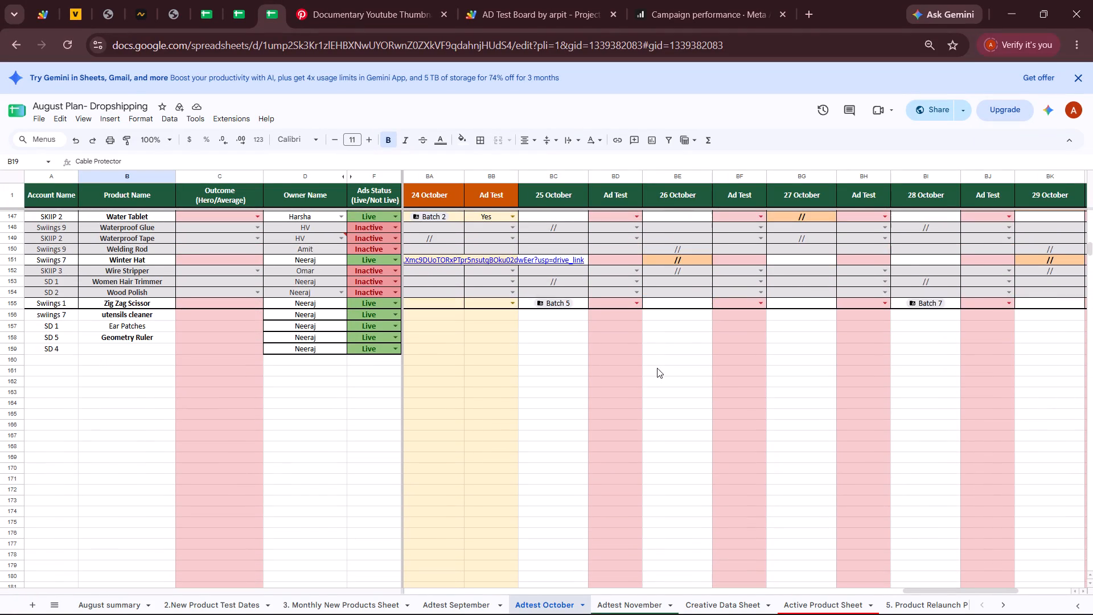
{"action": "scroll", "coordinate": [657, 368], "scroll_direction": "right", "scroll_amount": 17}
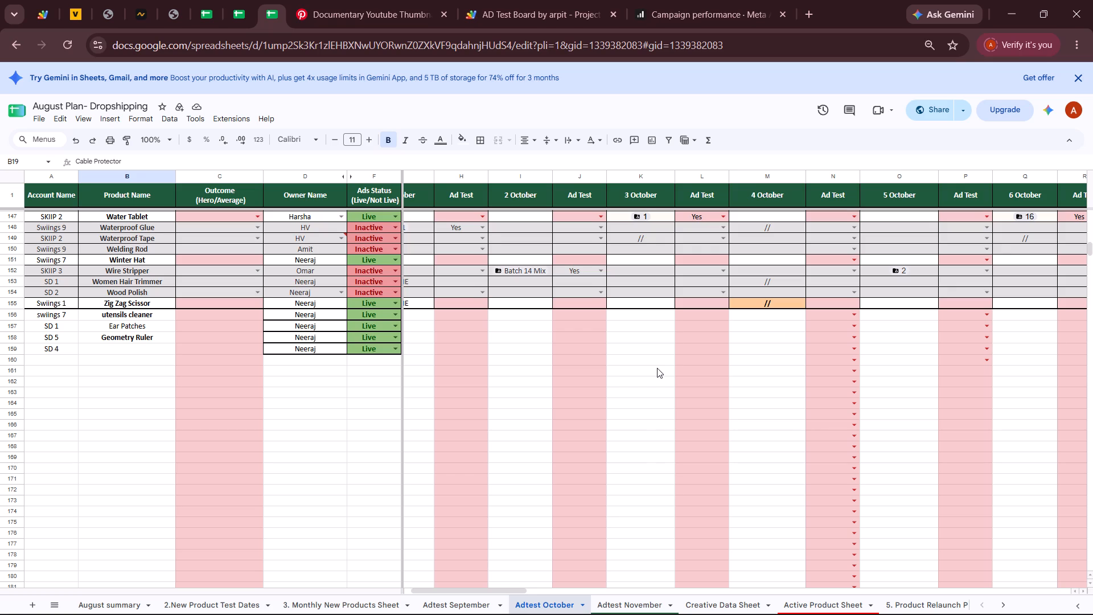
{"action": "scroll", "coordinate": [590, 353], "scroll_direction": "up", "scroll_amount": 3}
{"action": "scroll", "coordinate": [590, 353], "scroll_direction": "down", "scroll_amount": 2}
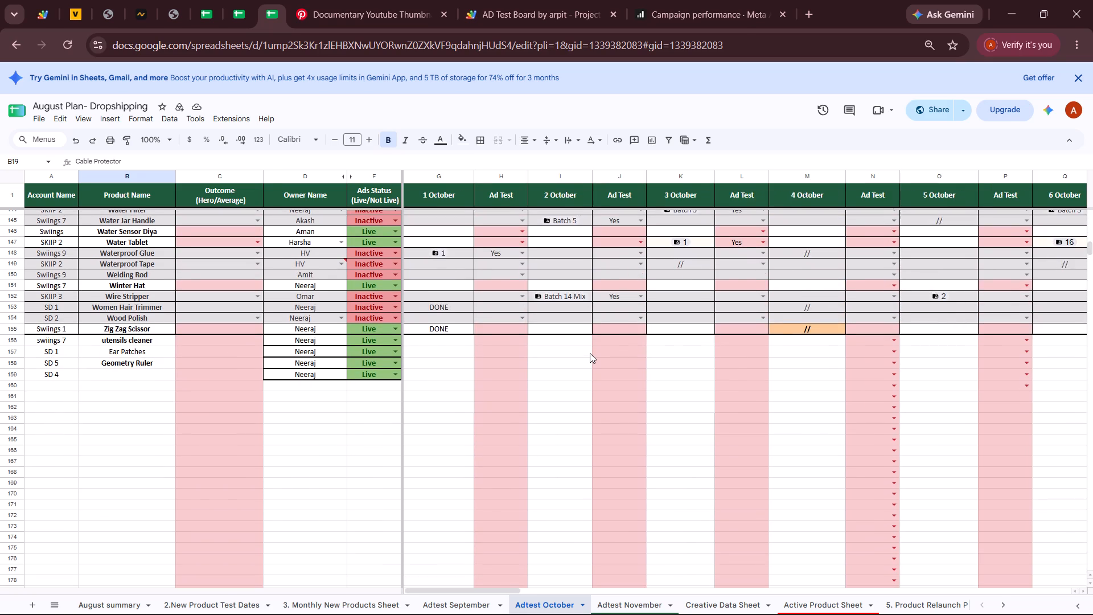
{"action": "scroll", "coordinate": [590, 353], "scroll_direction": "left", "scroll_amount": 16}
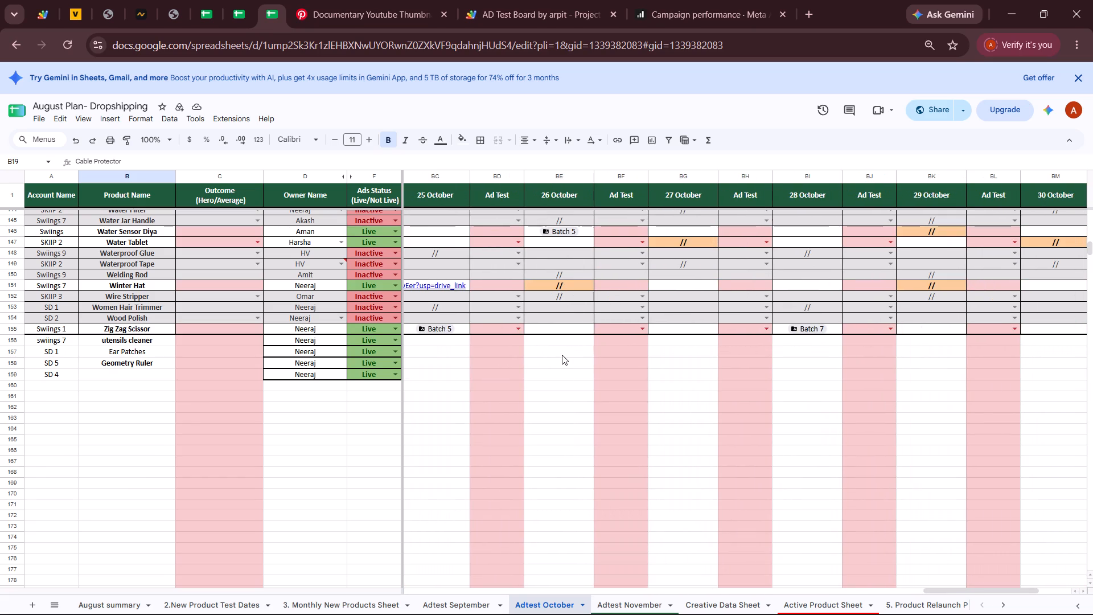
{"action": "scroll", "coordinate": [562, 355], "scroll_direction": "right", "scroll_amount": 1}
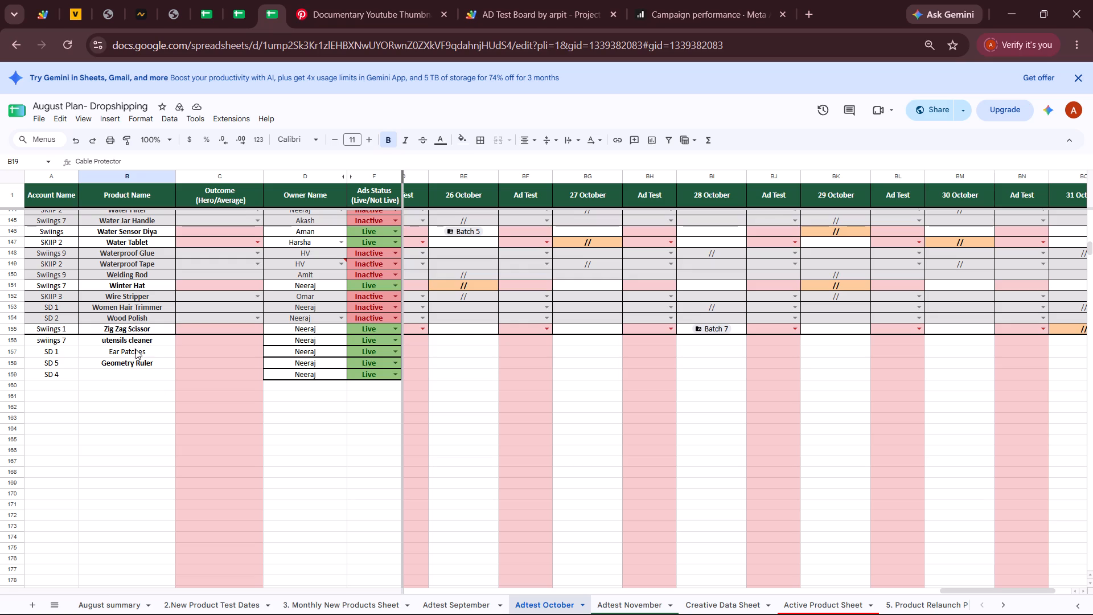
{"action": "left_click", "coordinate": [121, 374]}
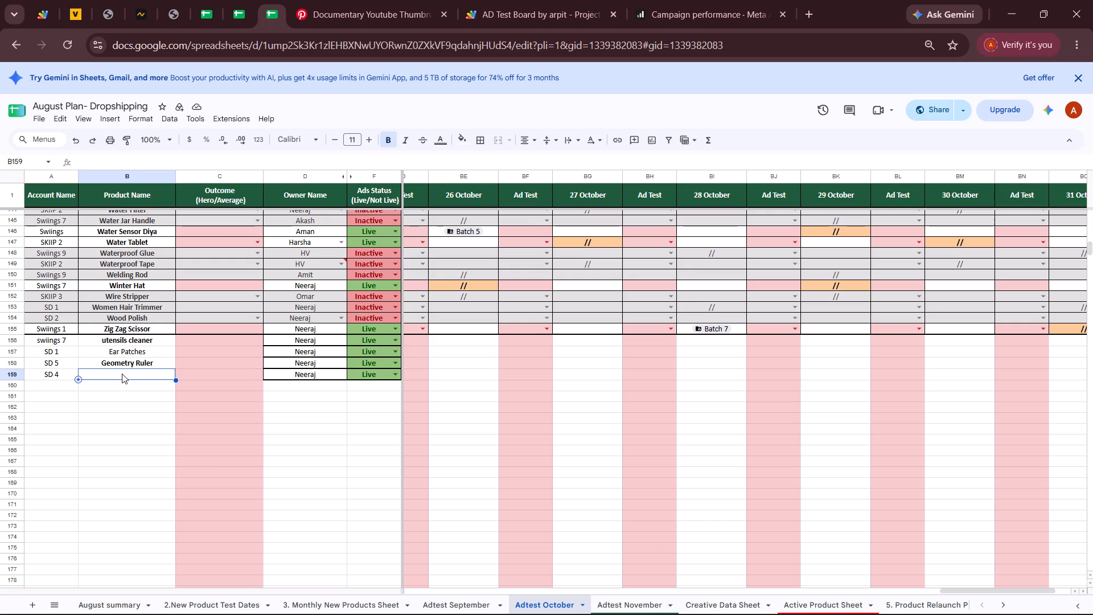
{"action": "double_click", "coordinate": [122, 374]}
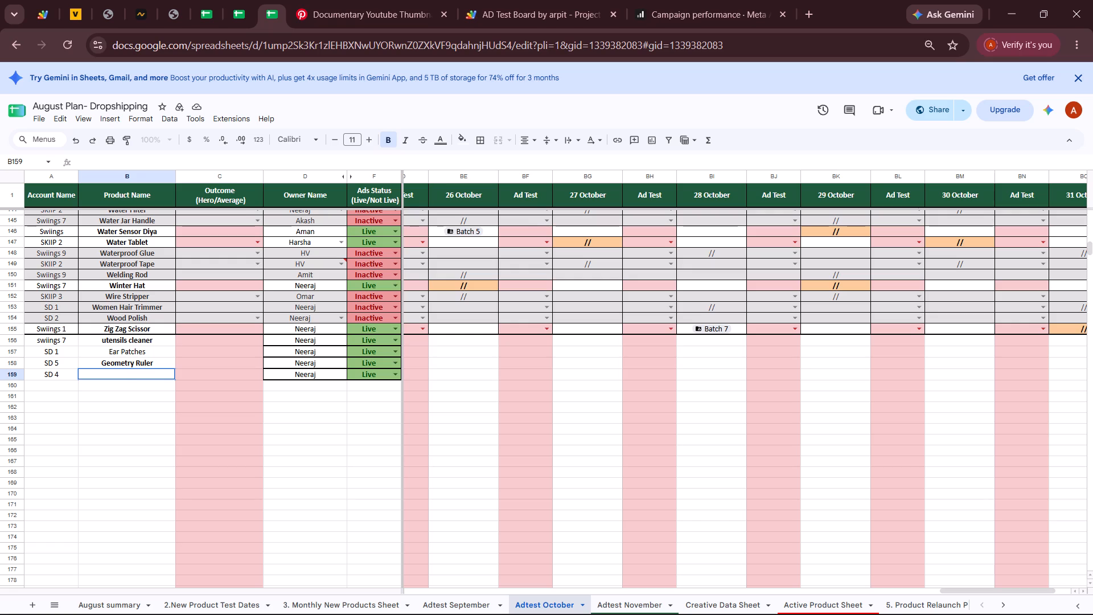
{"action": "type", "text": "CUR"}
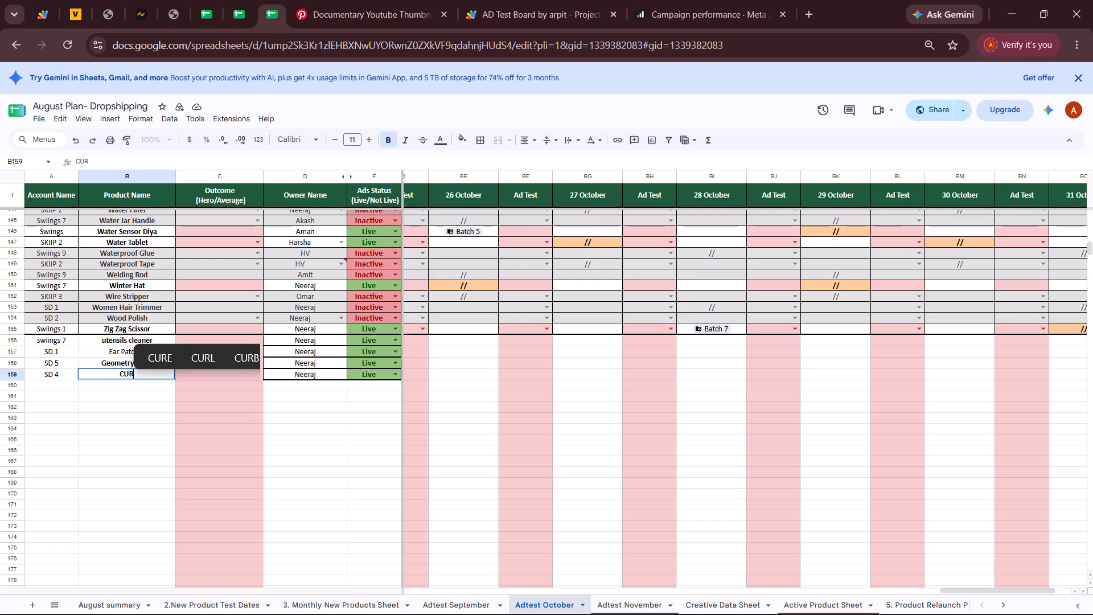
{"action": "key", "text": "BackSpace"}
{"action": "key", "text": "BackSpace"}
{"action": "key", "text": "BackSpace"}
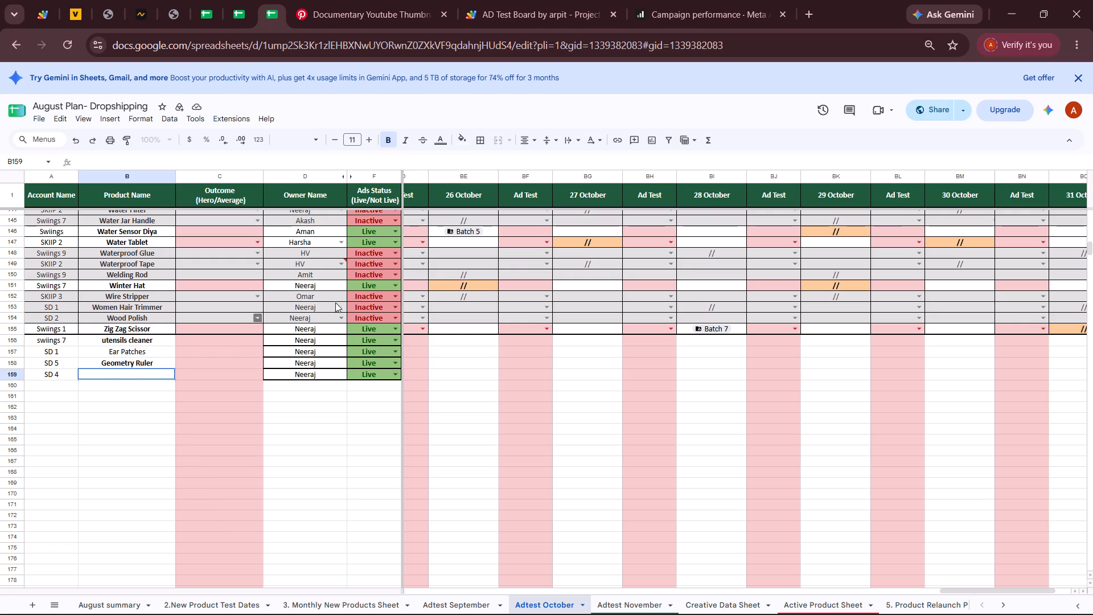
Search Adtest October for cur, check the matching curtain product rows, and clear the search text.
{"action": "key", "text": "ctrl+f"}
{"action": "type", "text": "cur"}
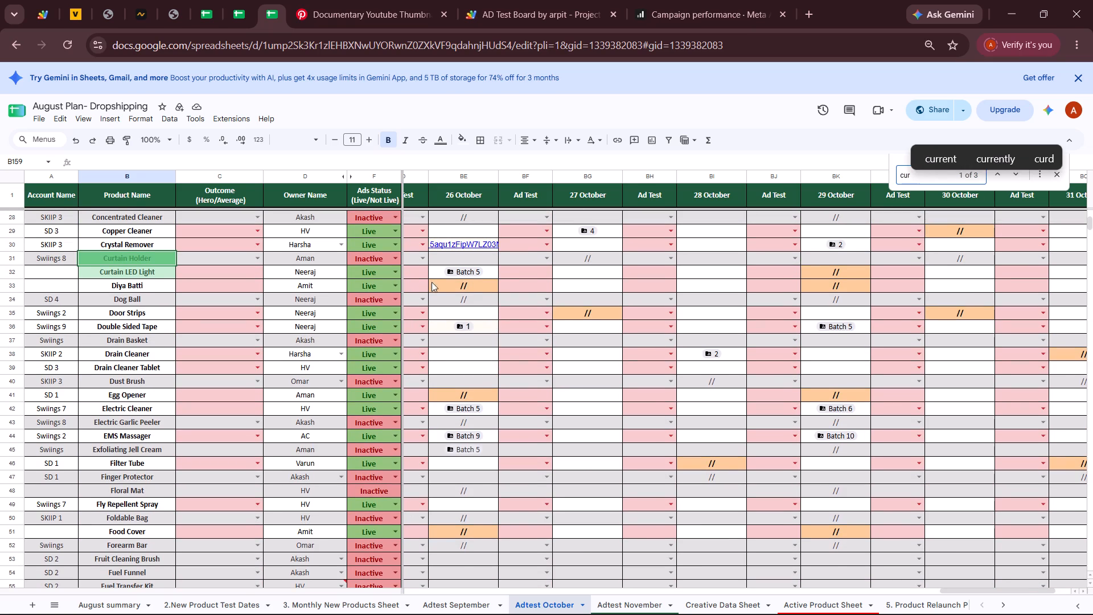
{"action": "scroll", "coordinate": [554, 273], "scroll_direction": "left", "scroll_amount": 1}
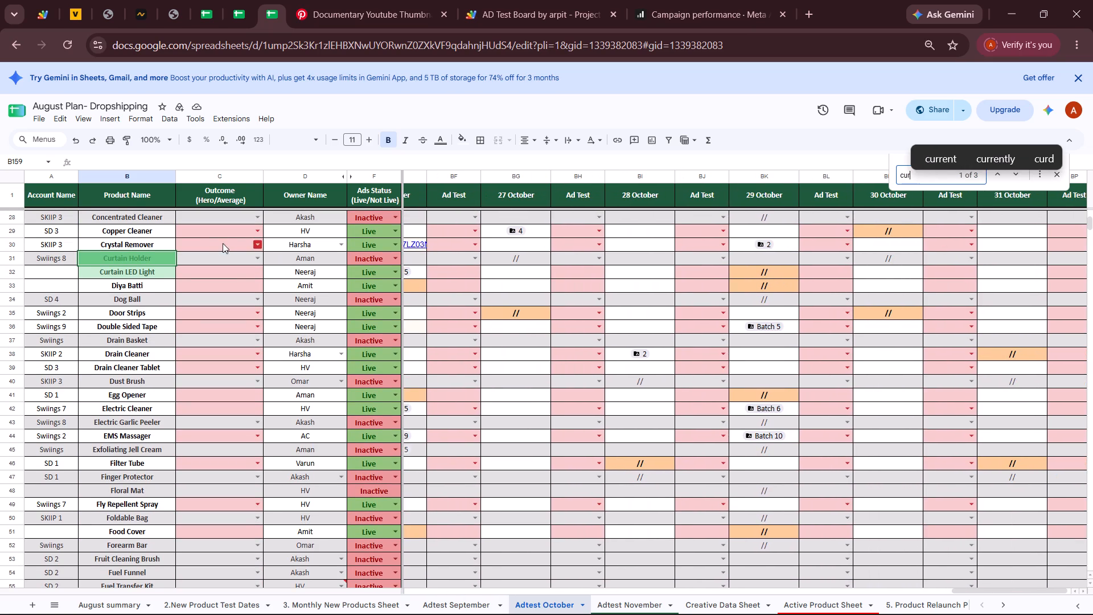
{"action": "left_click", "coordinate": [928, 172]}
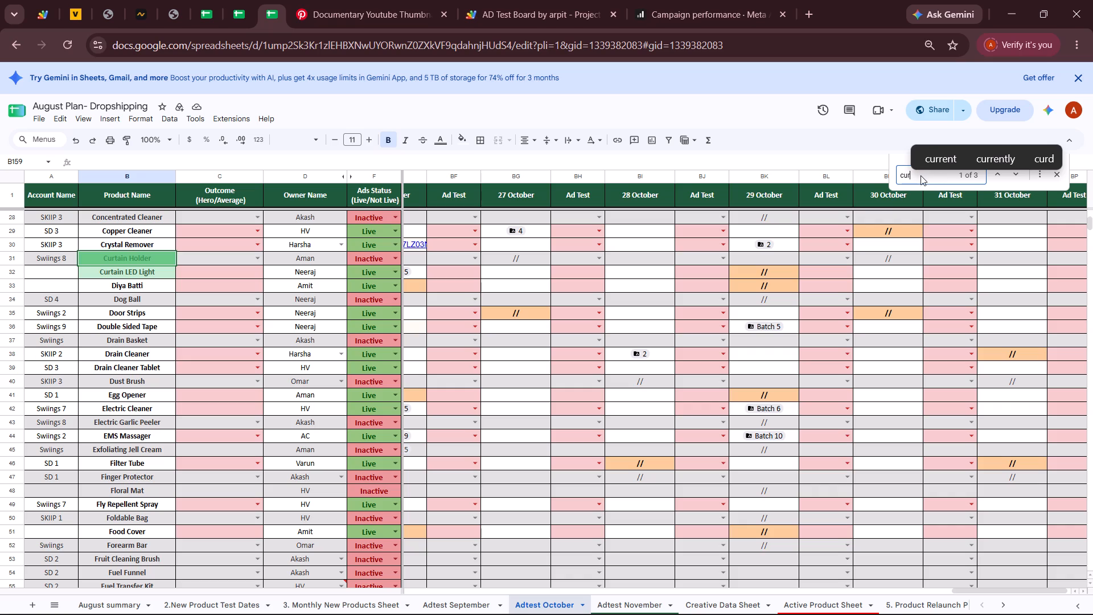
{"action": "left_click", "coordinate": [921, 175]}
{"action": "key", "text": "BackSpace"}
{"action": "key", "text": "BackSpace"}
{"action": "key", "text": "BackSpace"}
Enter Skull Belt as the product name in the SD 4 row, below Geometry Ruler at the end of the product list.
{"action": "scroll", "coordinate": [651, 322], "scroll_direction": "down", "scroll_amount": 2}
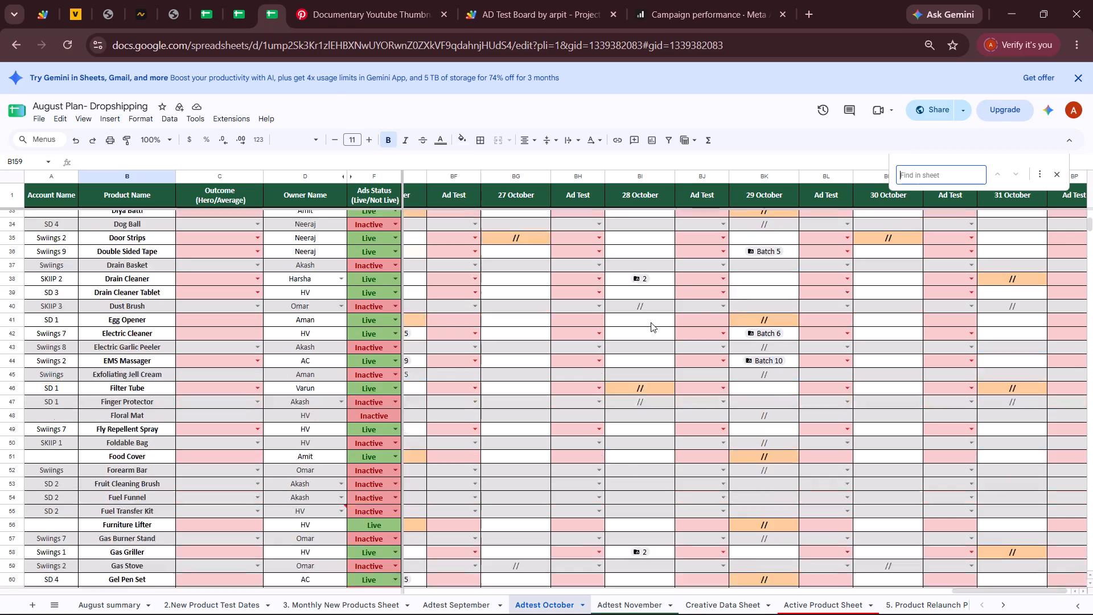
{"action": "scroll", "coordinate": [651, 322], "scroll_direction": "down", "scroll_amount": 10}
{"action": "scroll", "coordinate": [651, 322], "scroll_direction": "up", "scroll_amount": 7}
{"action": "scroll", "coordinate": [651, 322], "scroll_direction": "down", "scroll_amount": 1}
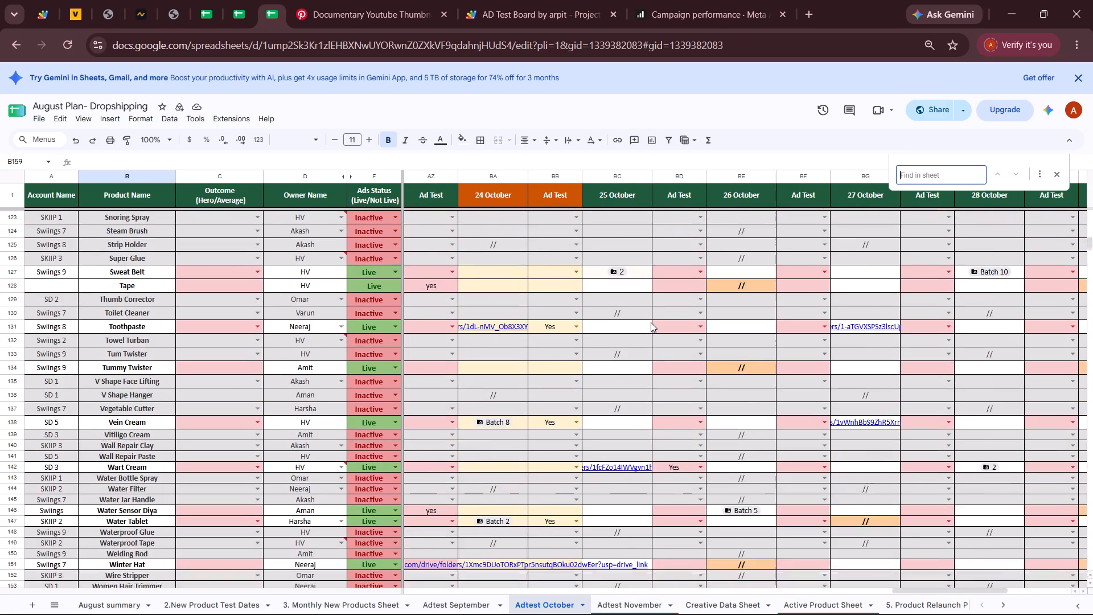
{"action": "scroll", "coordinate": [651, 322], "scroll_direction": "down", "scroll_amount": 1}
{"action": "scroll", "coordinate": [651, 322], "scroll_direction": "right", "scroll_amount": 4}
{"action": "scroll", "coordinate": [651, 322], "scroll_direction": "down", "scroll_amount": 4}
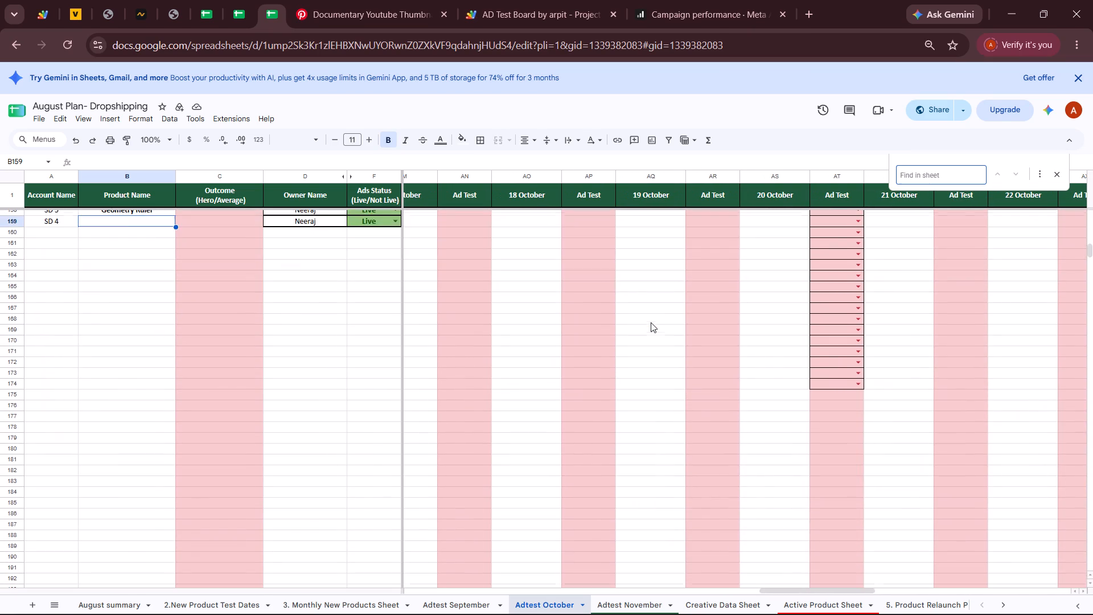
{"action": "scroll", "coordinate": [651, 322], "scroll_direction": "up", "scroll_amount": 1}
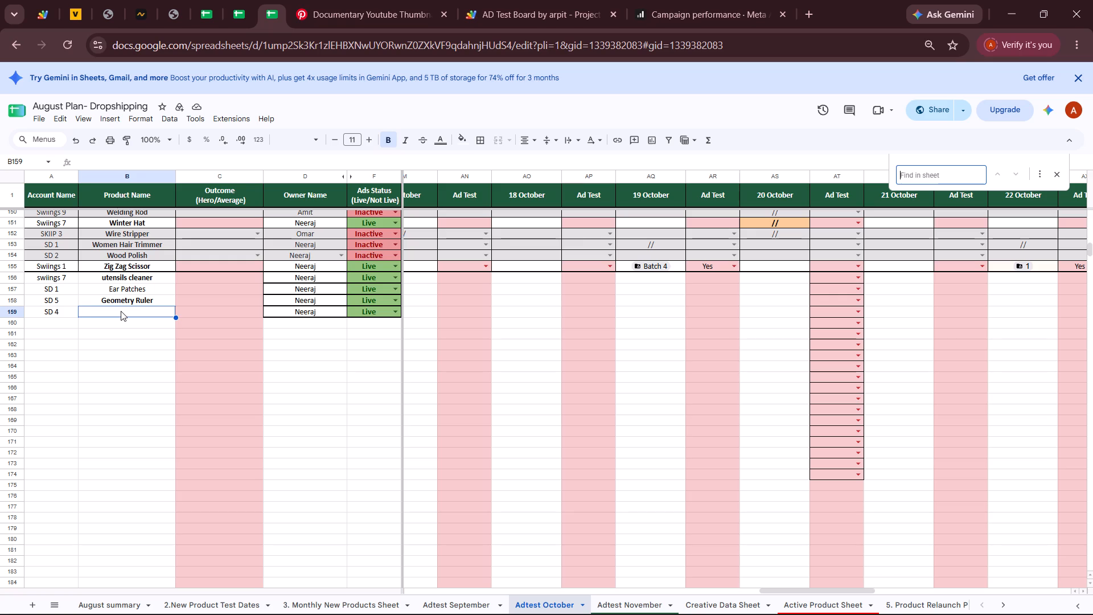
{"action": "double_click", "coordinate": [121, 311]}
{"action": "left_click", "coordinate": [228, 355]}
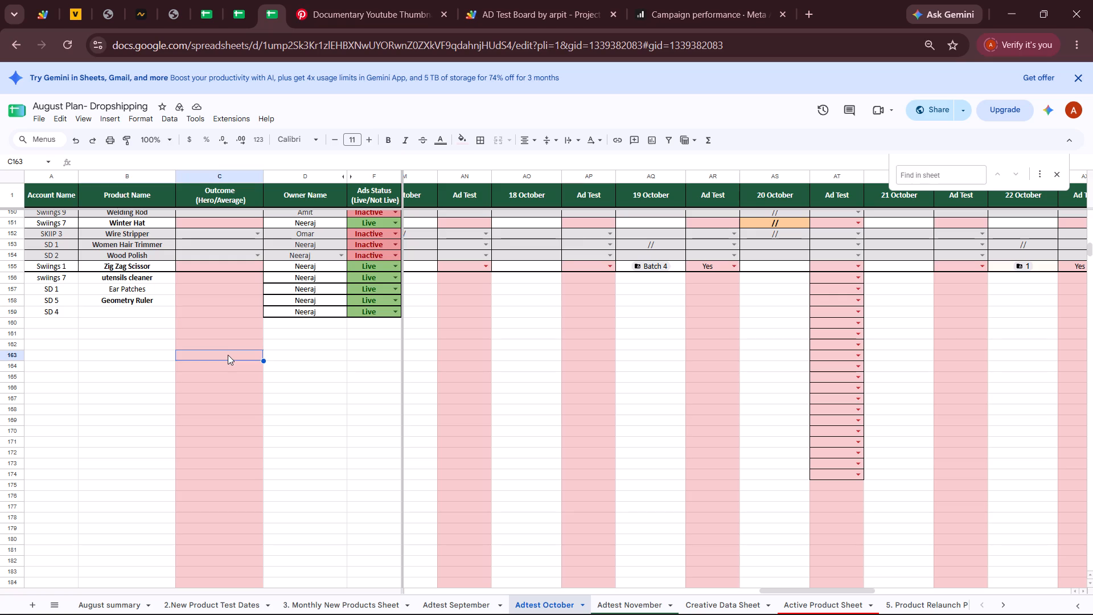
{"action": "left_click", "coordinate": [936, 174]}
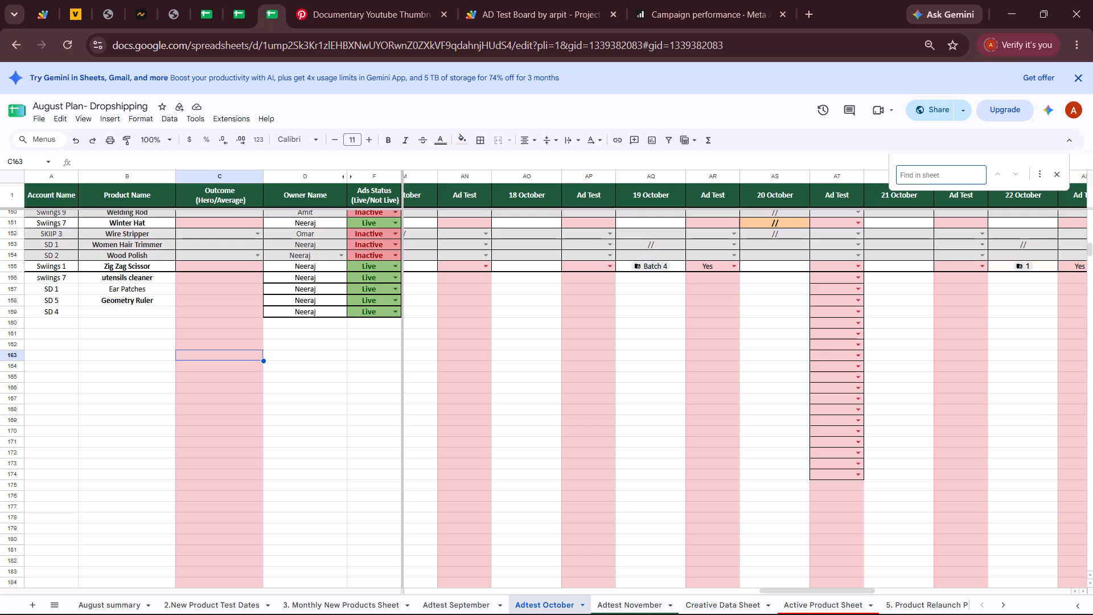
{"action": "key", "text": "s"}
{"action": "key", "text": "BackSpace"}
{"action": "double_click", "coordinate": [113, 311]}
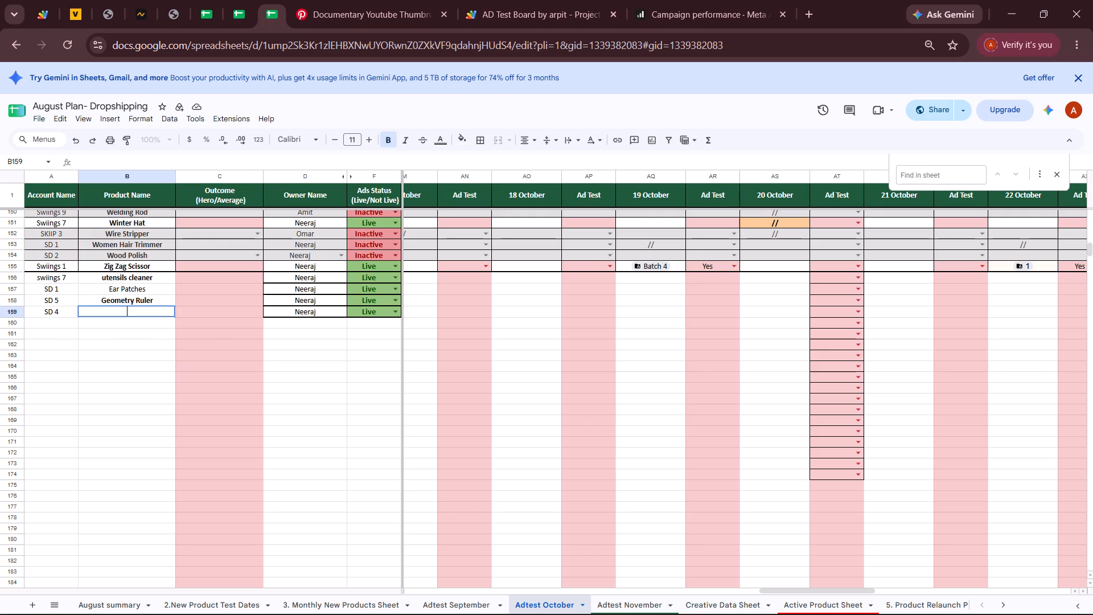
{"action": "type", "text": "Skull Belt"}
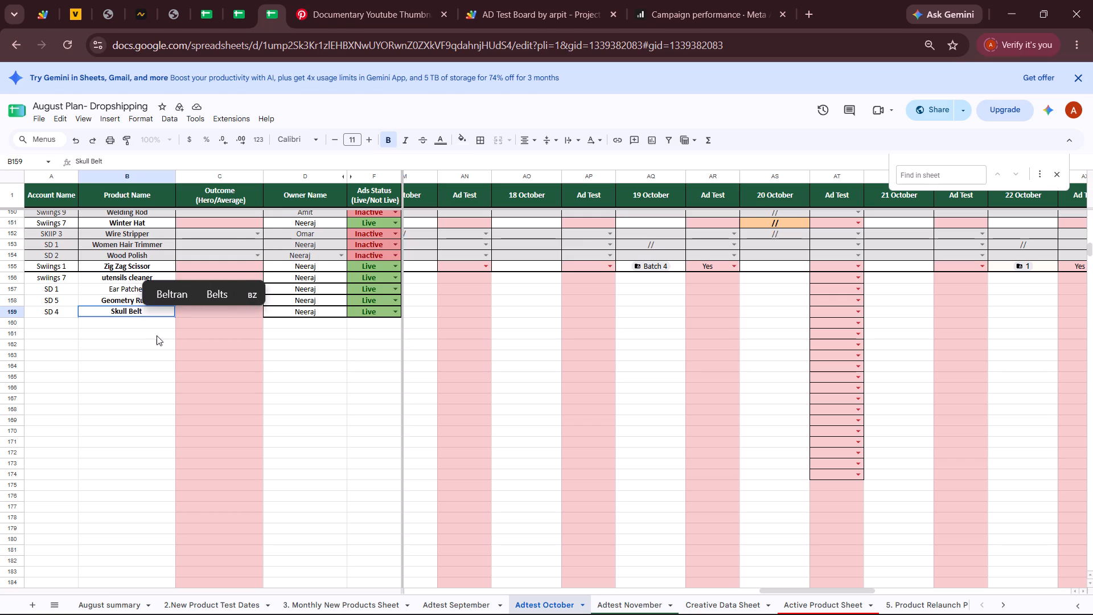
{"action": "key", "text": "Return"}
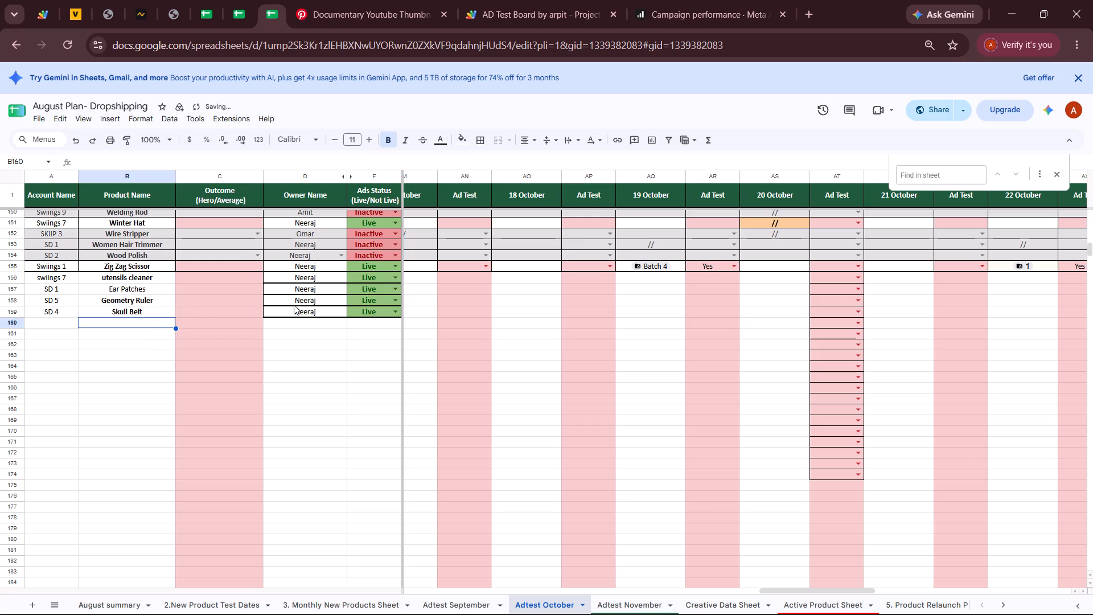
Enter the // placeholder for utensils cleaner in the 26 October column.
{"action": "left_click", "coordinate": [153, 279]}
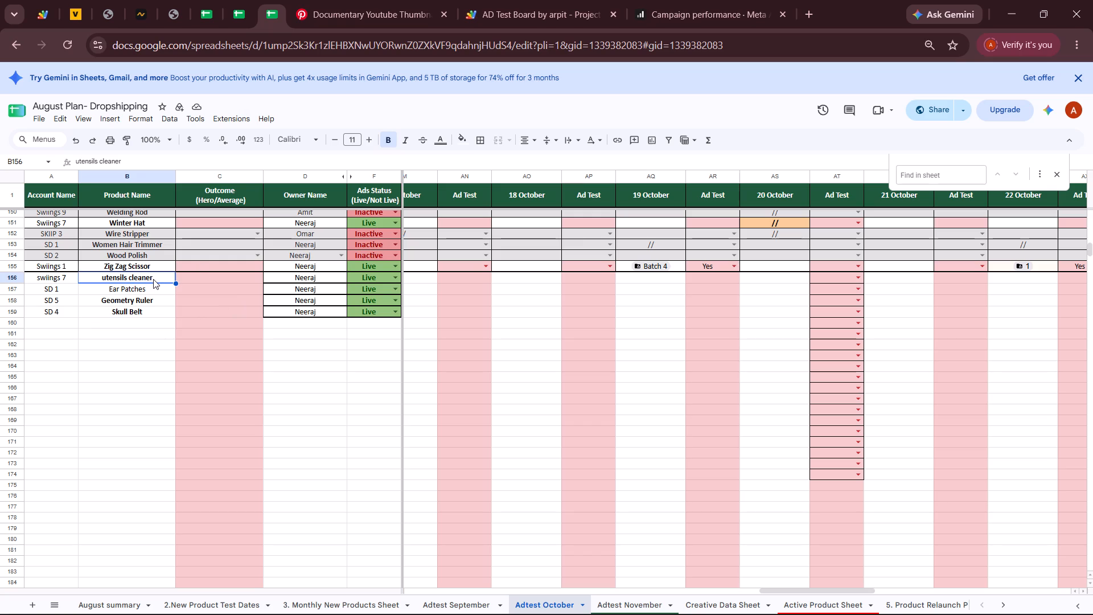
{"action": "scroll", "coordinate": [153, 279], "scroll_direction": "left", "scroll_amount": 2}
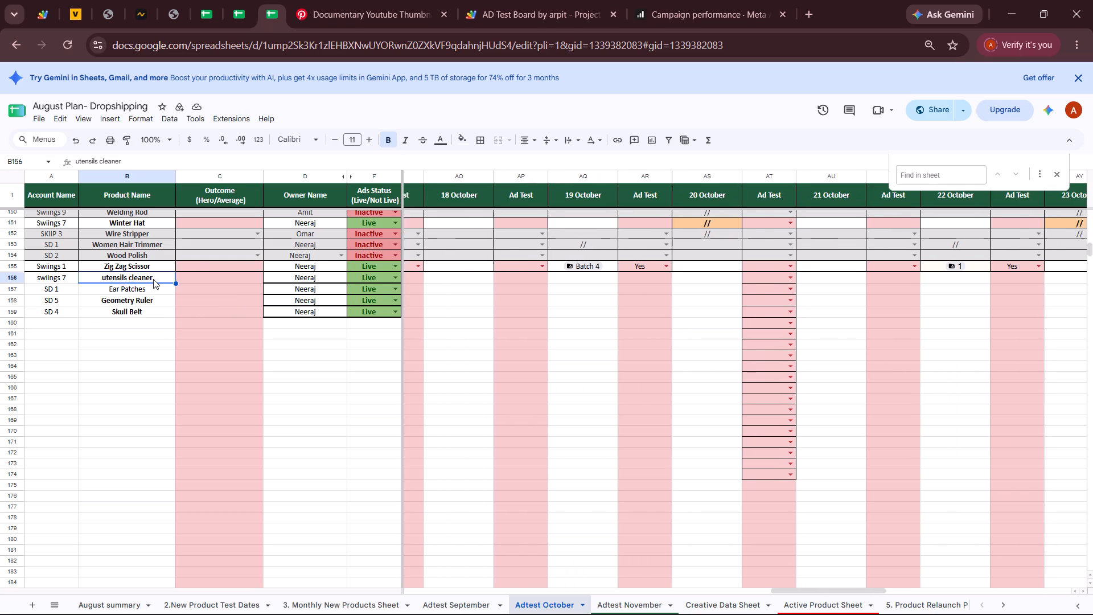
{"action": "scroll", "coordinate": [153, 279], "scroll_direction": "left", "scroll_amount": 9}
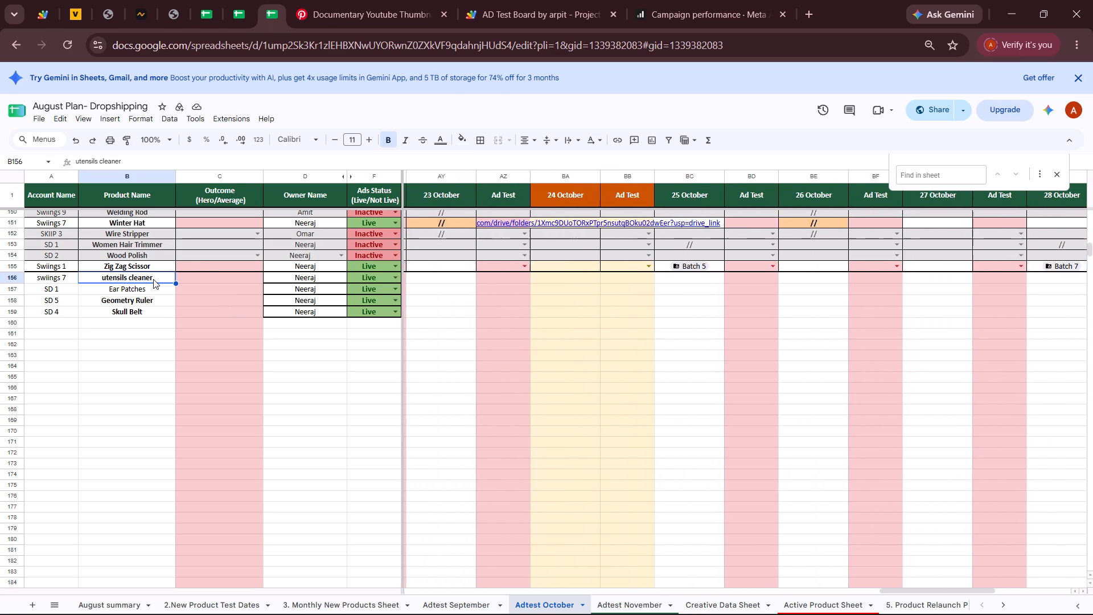
{"action": "scroll", "coordinate": [153, 279], "scroll_direction": "left", "scroll_amount": 9}
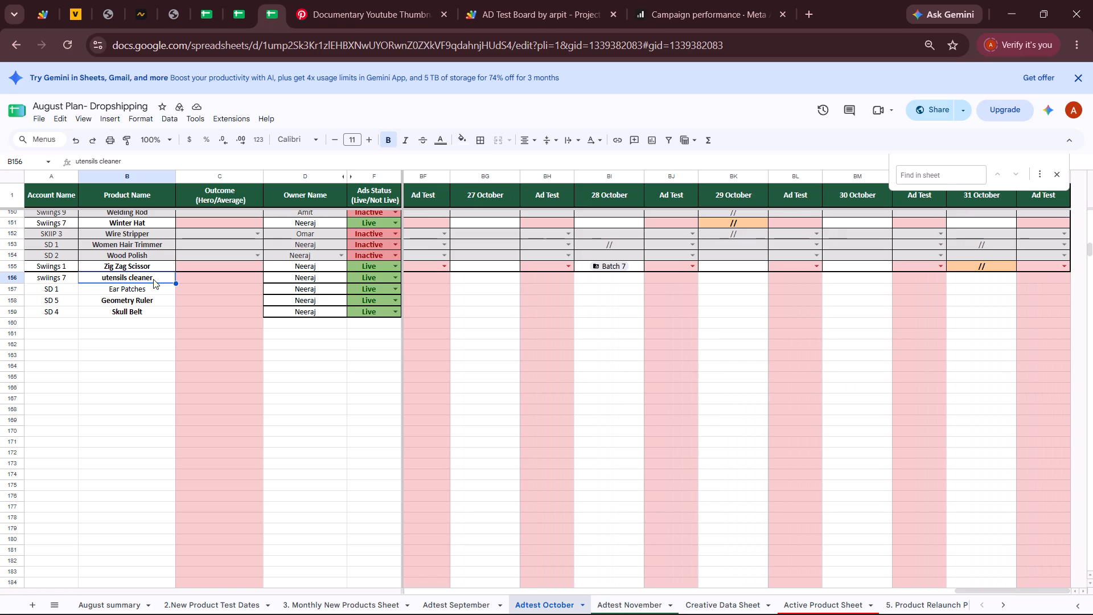
{"action": "scroll", "coordinate": [153, 279], "scroll_direction": "up", "scroll_amount": 1}
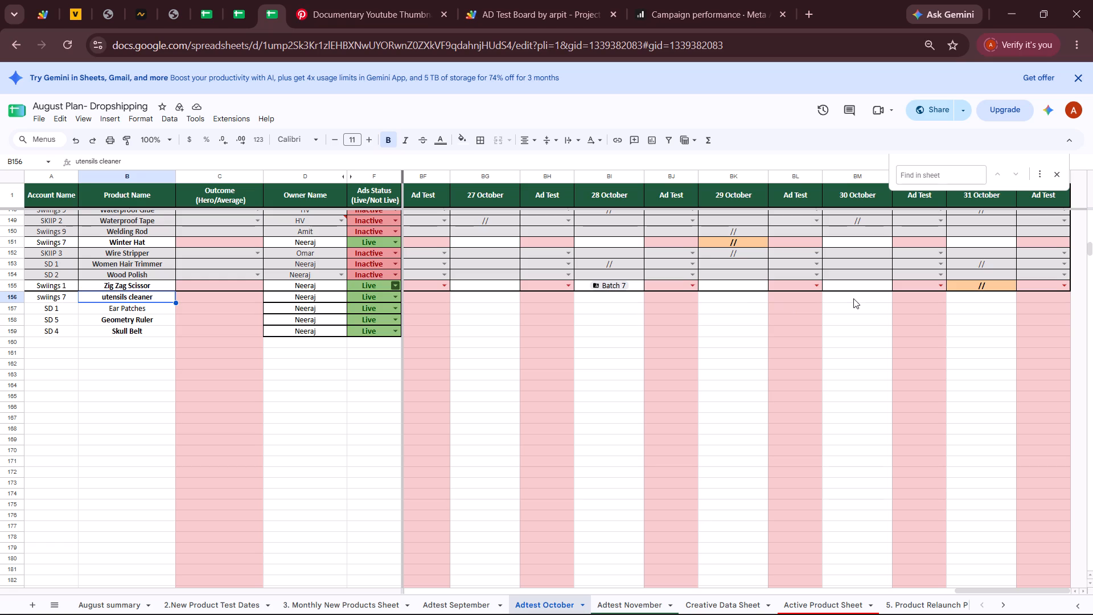
{"action": "scroll", "coordinate": [853, 298], "scroll_direction": "up", "scroll_amount": 1}
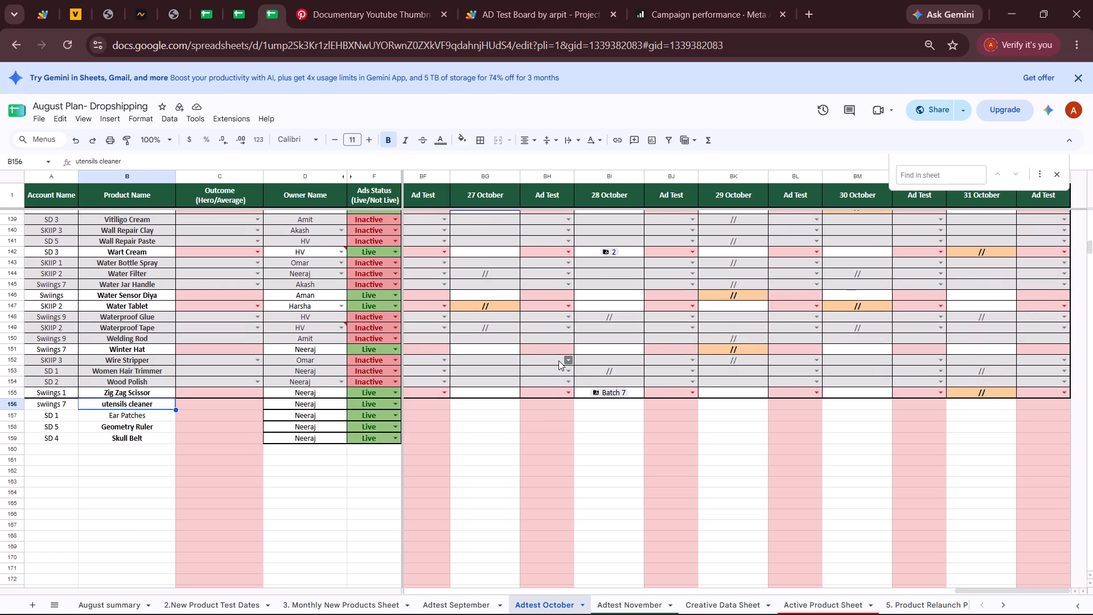
{"action": "scroll", "coordinate": [558, 360], "scroll_direction": "right", "scroll_amount": 3}
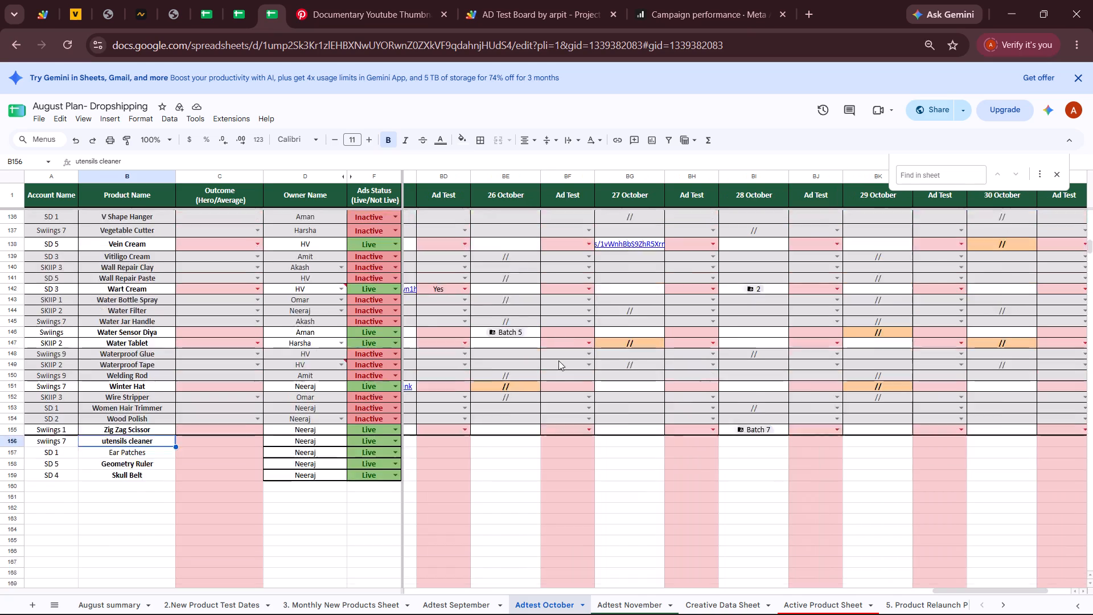
{"action": "scroll", "coordinate": [558, 360], "scroll_direction": "right", "scroll_amount": 1}
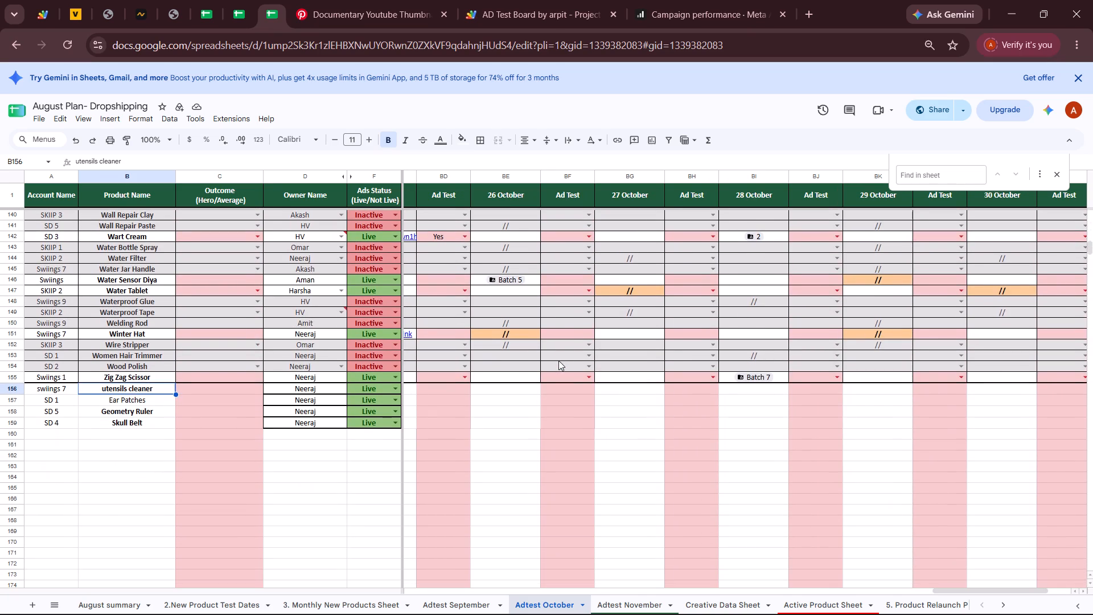
{"action": "double_click", "coordinate": [517, 389]}
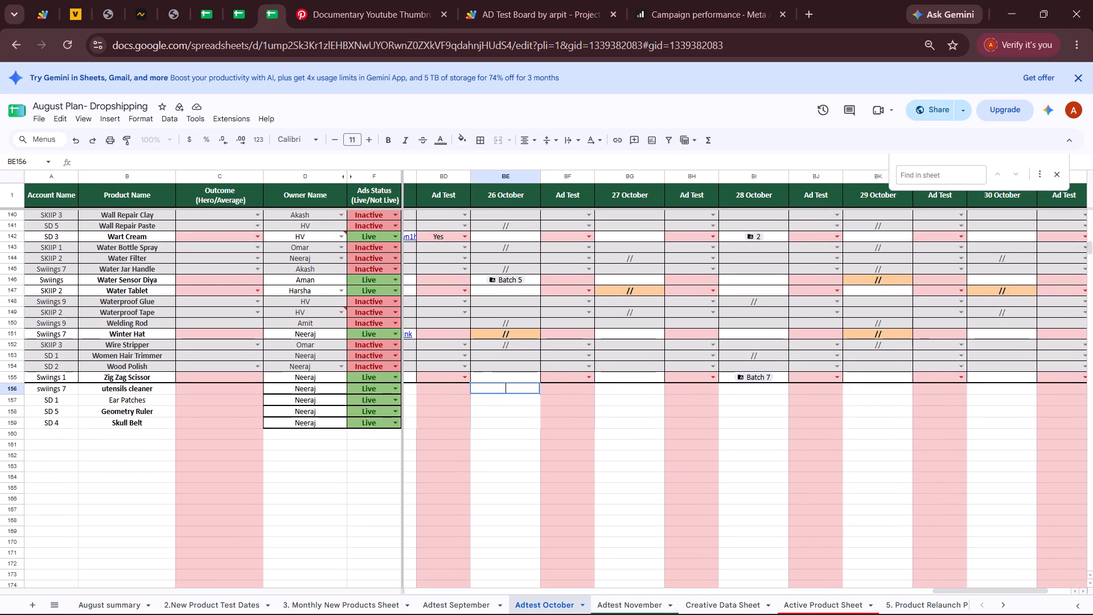
{"action": "type", "text": "//"}
{"action": "key", "text": "Return"}
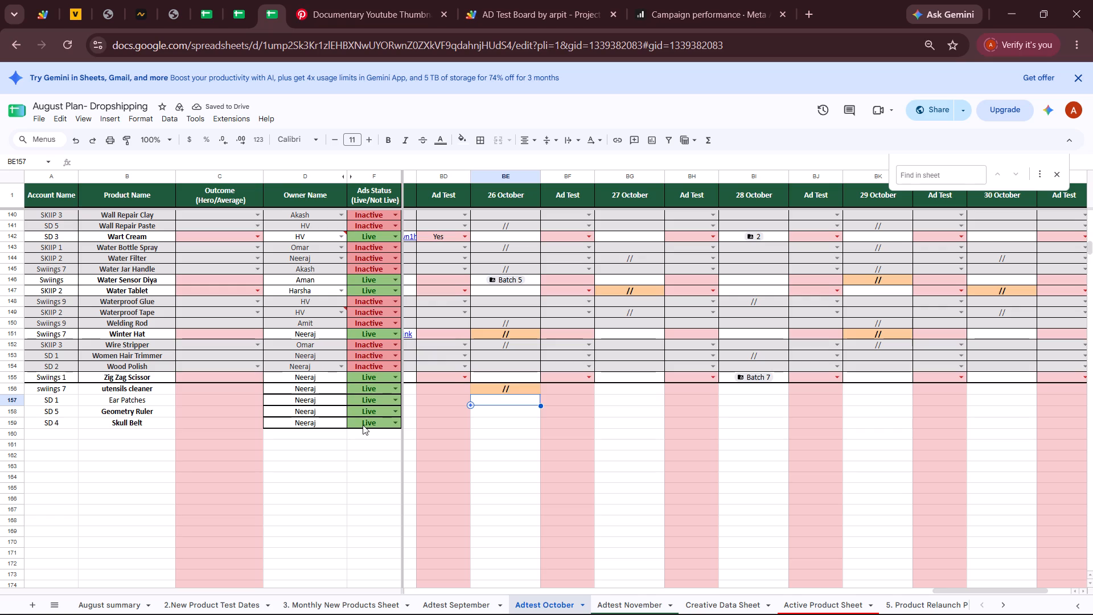
Select the entire Geometry Ruler row in the SD 5 account at the end of the product list.
{"action": "scroll", "coordinate": [482, 428], "scroll_direction": "right", "scroll_amount": 1}
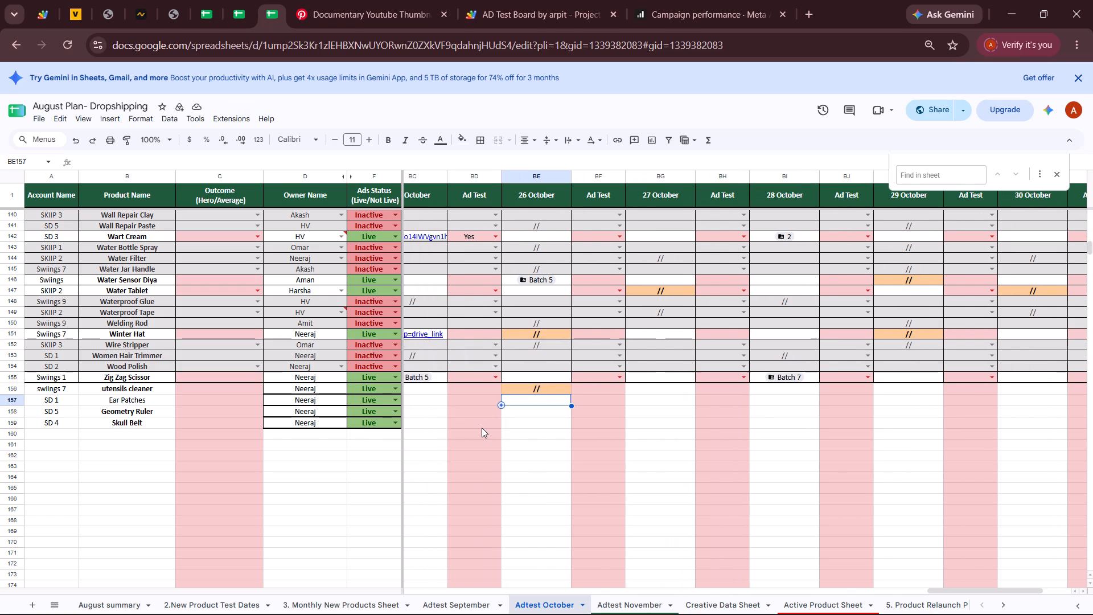
{"action": "scroll", "coordinate": [482, 428], "scroll_direction": "right", "scroll_amount": 1}
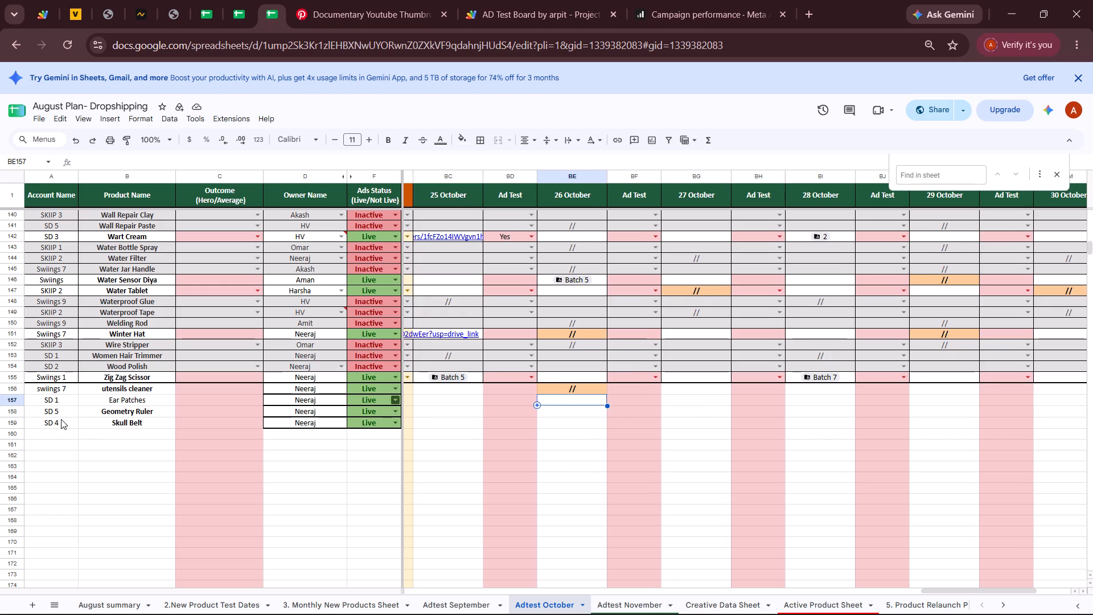
{"action": "left_click", "coordinate": [13, 411]}
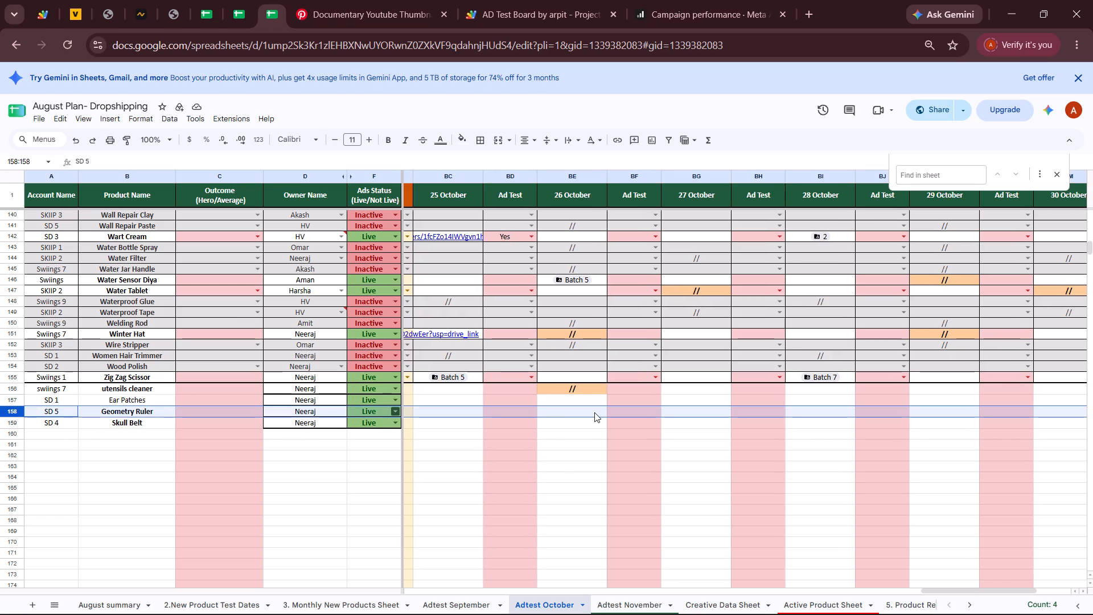
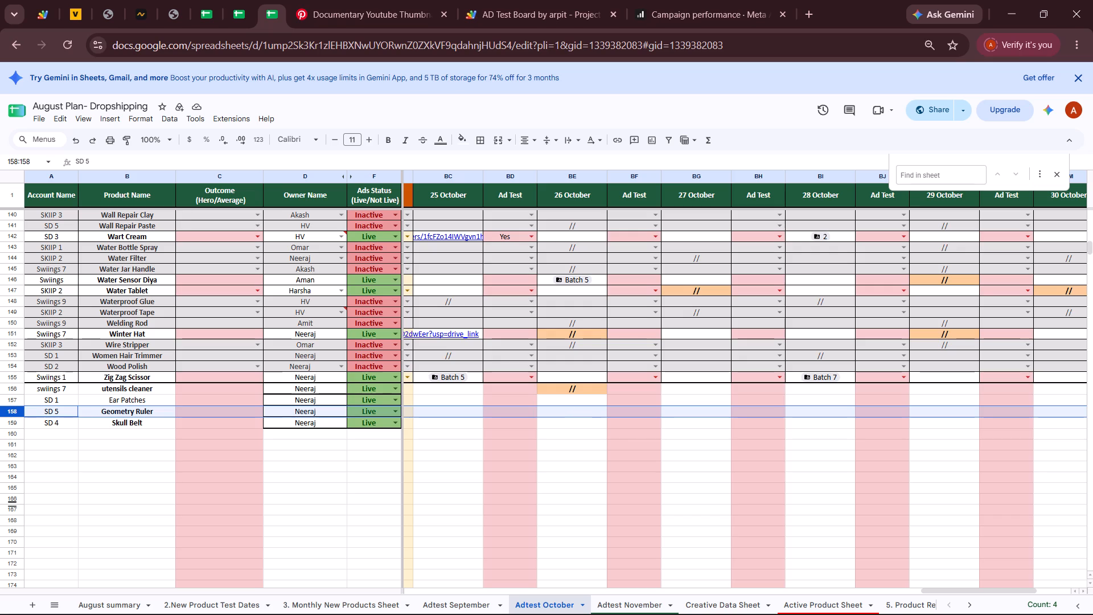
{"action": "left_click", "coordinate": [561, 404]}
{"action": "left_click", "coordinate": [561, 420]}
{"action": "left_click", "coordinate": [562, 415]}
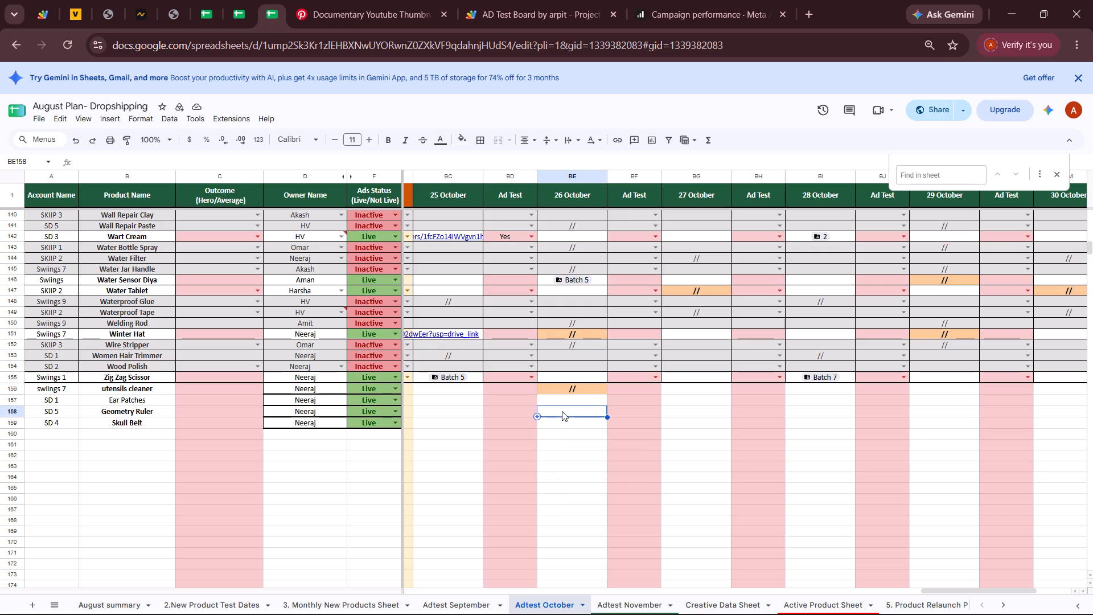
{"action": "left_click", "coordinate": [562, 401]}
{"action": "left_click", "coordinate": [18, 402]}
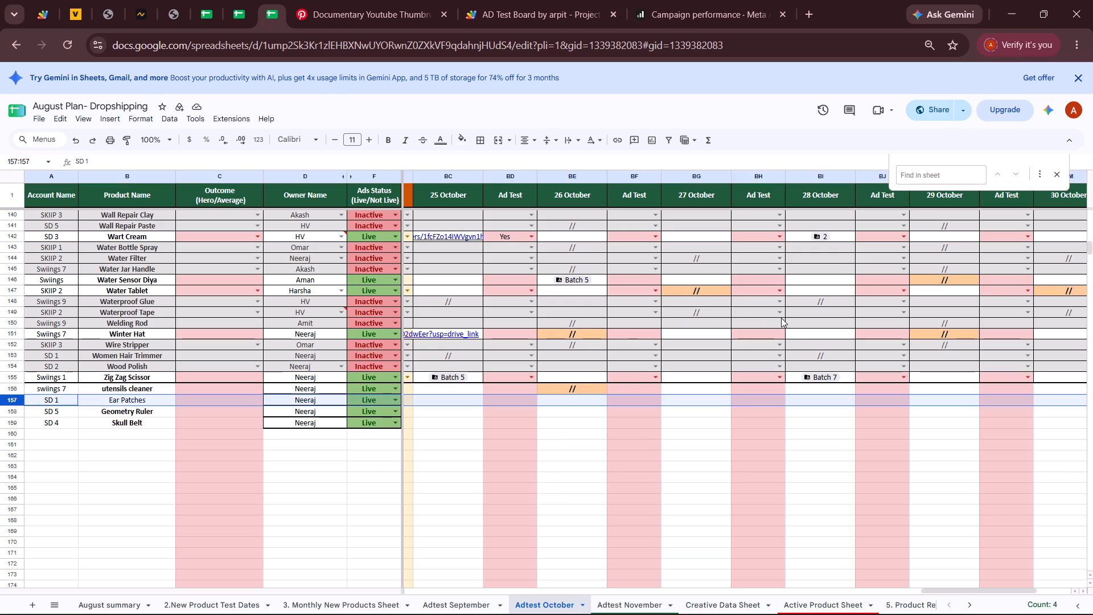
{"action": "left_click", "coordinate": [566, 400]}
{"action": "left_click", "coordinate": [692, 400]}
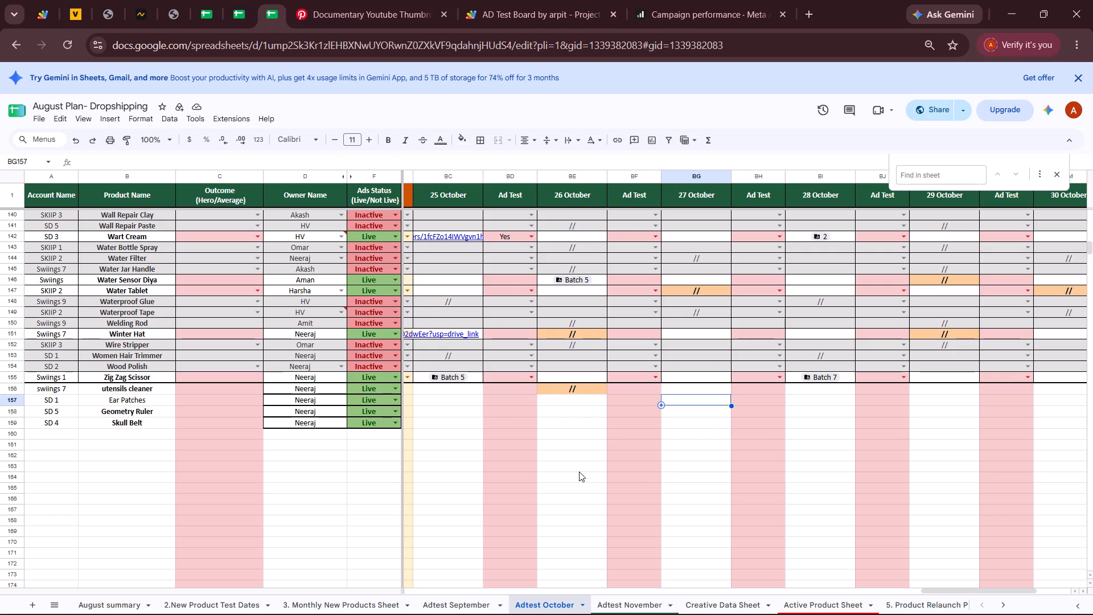
Search Adtest November for ear and select the Ear Patches row to check its test dates.
{"action": "left_click", "coordinate": [621, 600]}
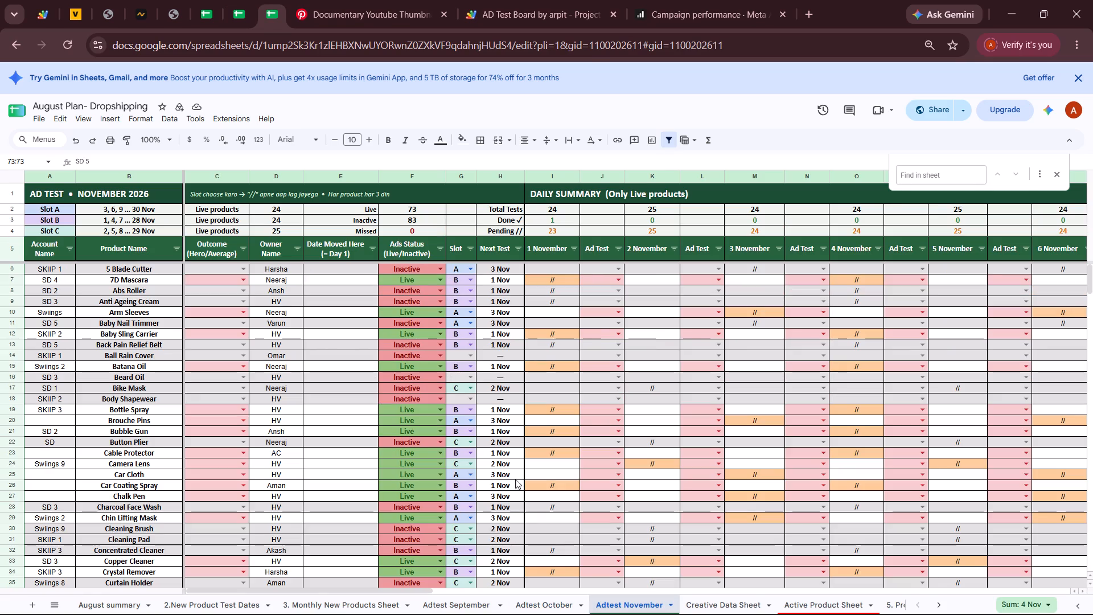
{"action": "scroll", "coordinate": [520, 458], "scroll_direction": "down", "scroll_amount": 1}
{"action": "left_click", "coordinate": [939, 175]}
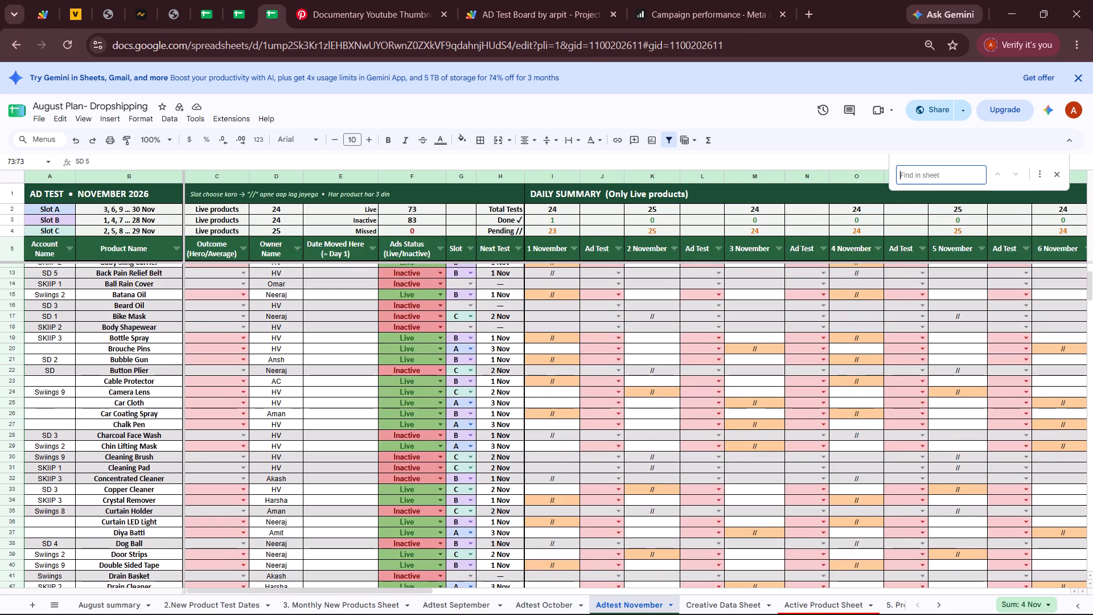
{"action": "type", "text": "ear"}
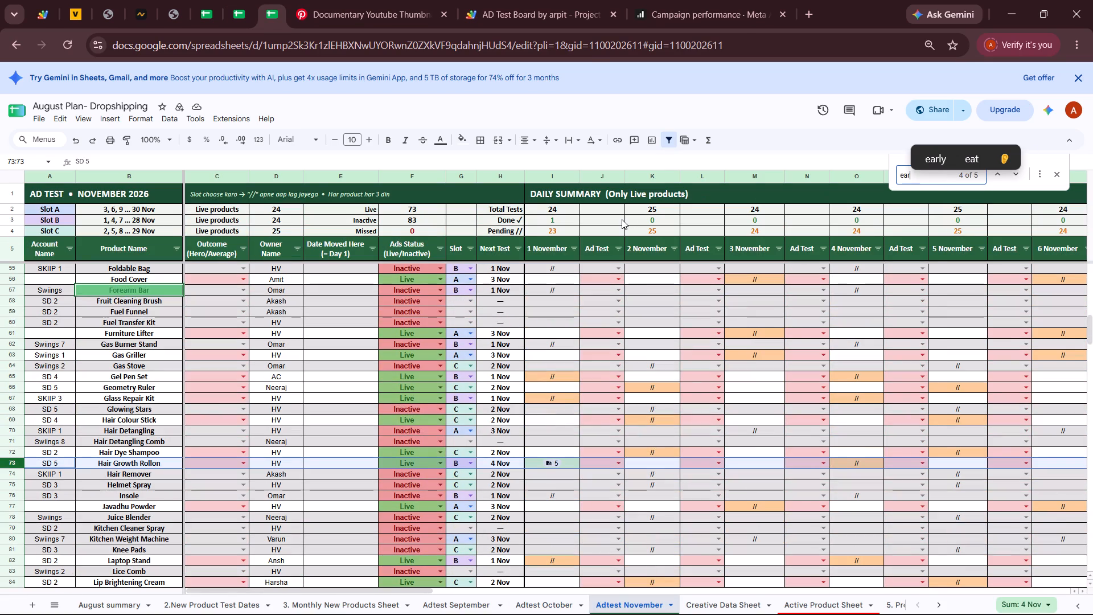
{"action": "scroll", "coordinate": [414, 329], "scroll_direction": "up", "scroll_amount": 3}
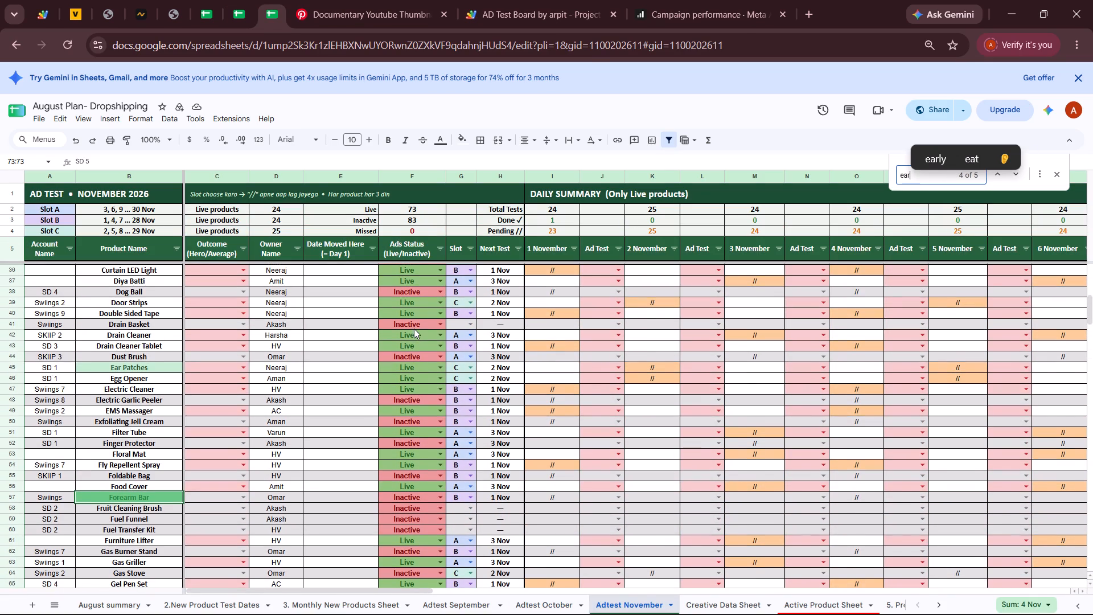
{"action": "left_click", "coordinate": [17, 365]}
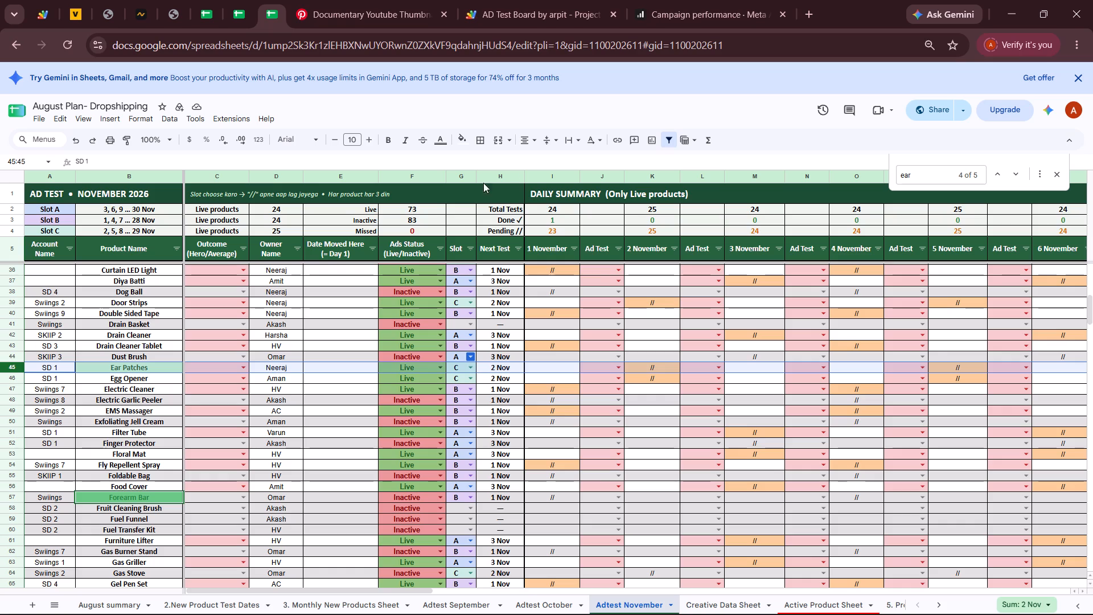
{"action": "left_click", "coordinate": [253, 2]}
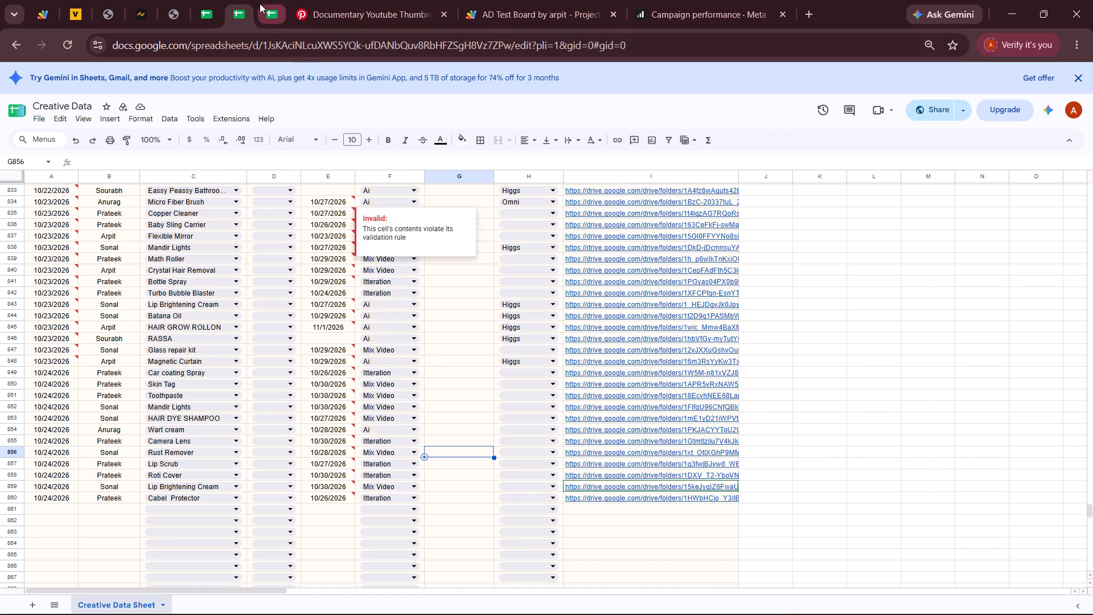
{"action": "left_click", "coordinate": [260, 3]}
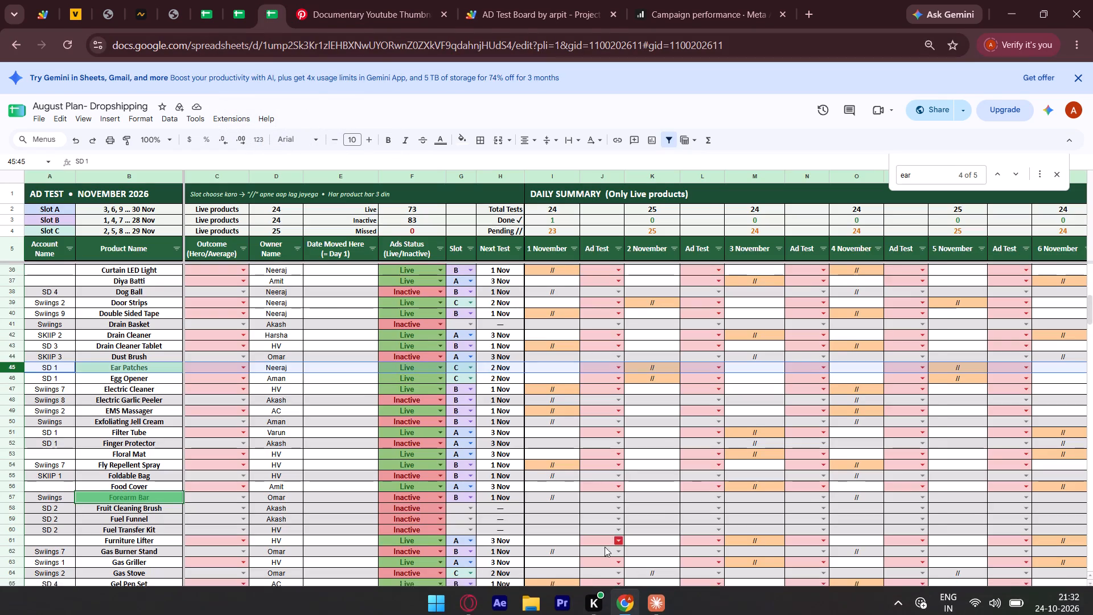
Enter the // placeholder for Ear Patches in the 31 October and 28 October columns of Adtest October.
{"action": "left_click", "coordinate": [540, 607]}
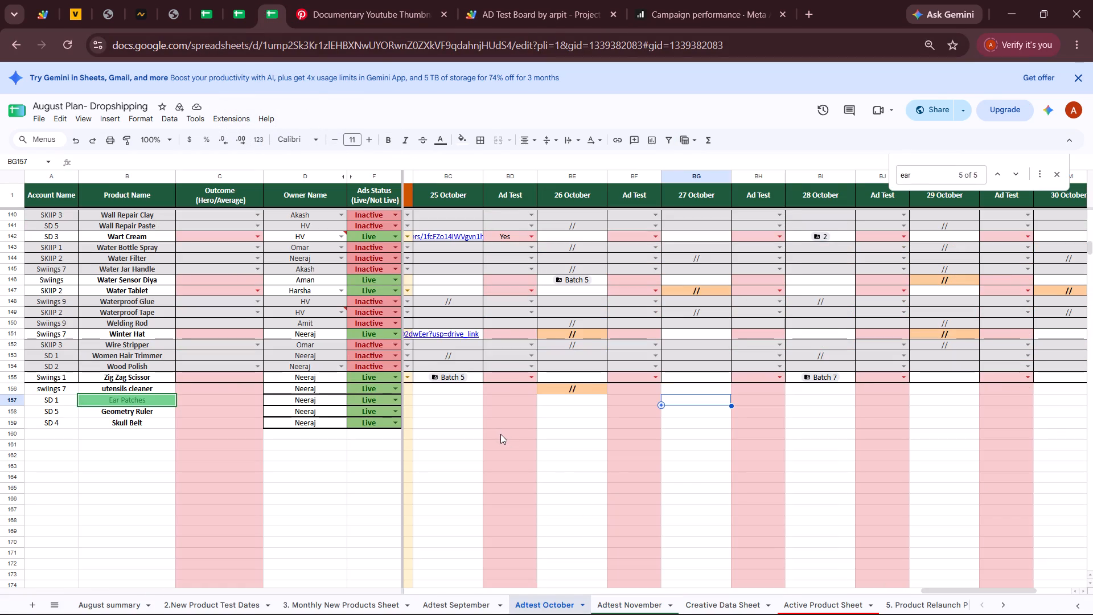
{"action": "left_click", "coordinate": [17, 399]}
{"action": "scroll", "coordinate": [556, 386], "scroll_direction": "left", "scroll_amount": 13}
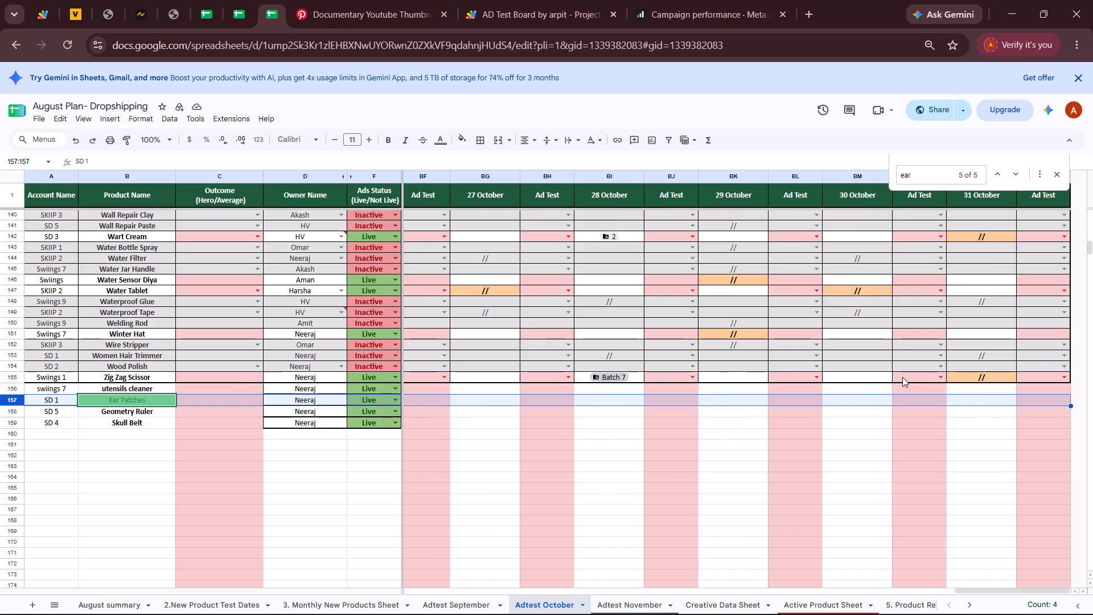
{"action": "triple_click", "coordinate": [984, 401]}
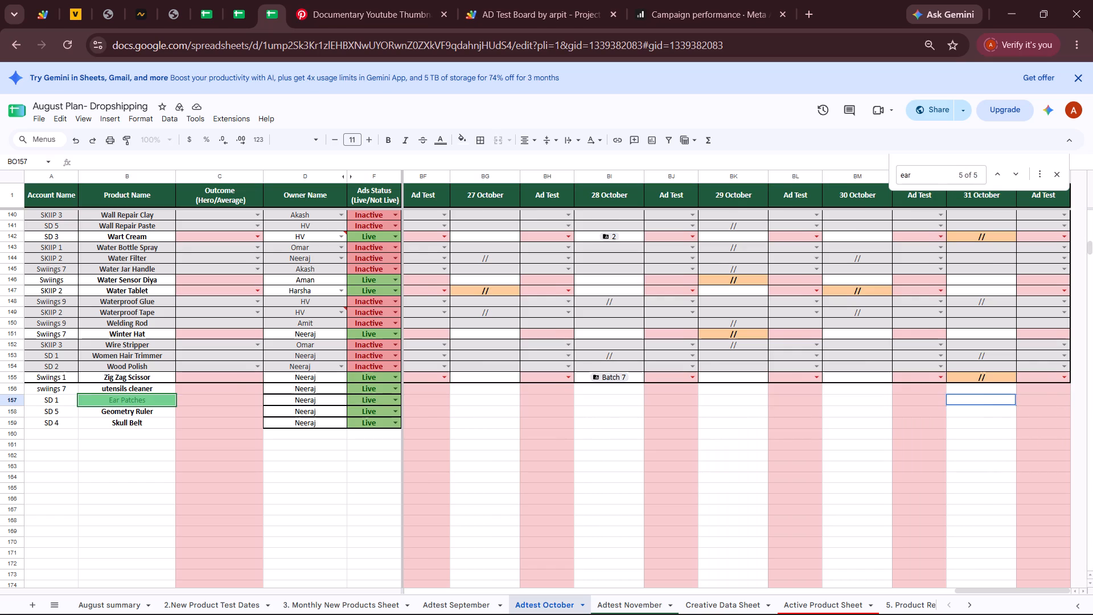
{"action": "type", "text": "//"}
{"action": "key", "text": "Return"}
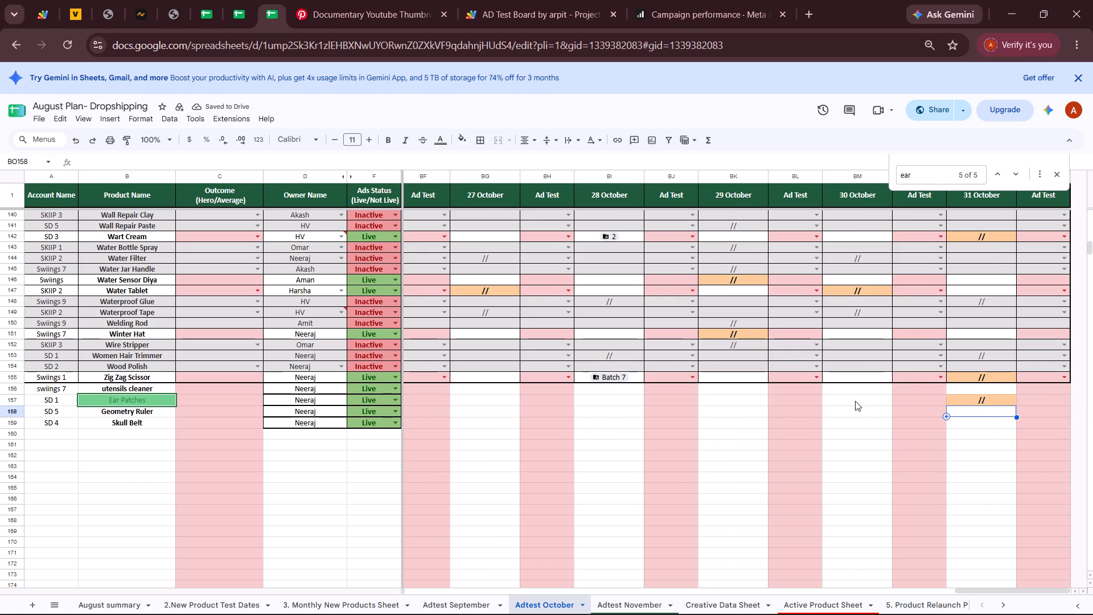
{"action": "double_click", "coordinate": [621, 400]}
{"action": "type", "text": "//"}
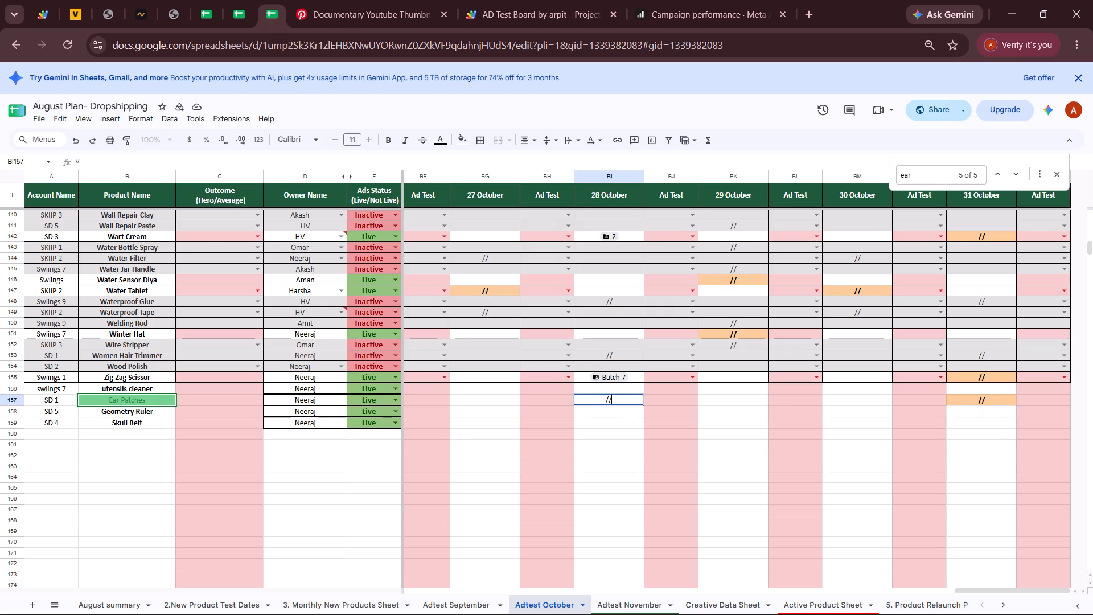
{"action": "key", "text": "Return"}
Mark the Geometry Ruler row in Adtest October, search Adtest November for geome, and select the matching Geometry Ruler row.
{"action": "scroll", "coordinate": [621, 400], "scroll_direction": "right", "scroll_amount": 2}
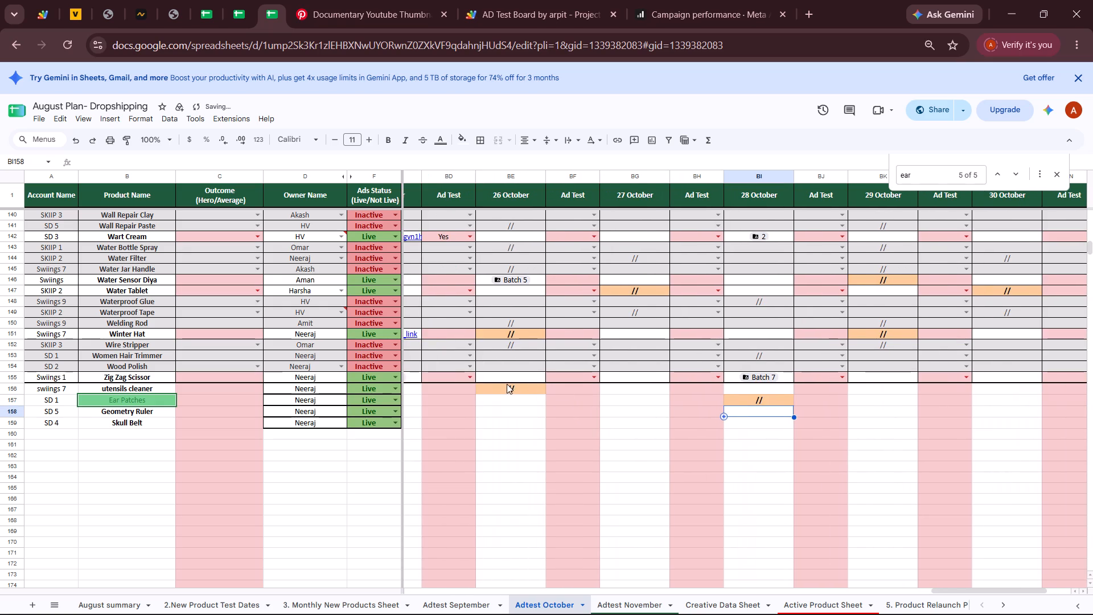
{"action": "scroll", "coordinate": [524, 407], "scroll_direction": "right", "scroll_amount": 1}
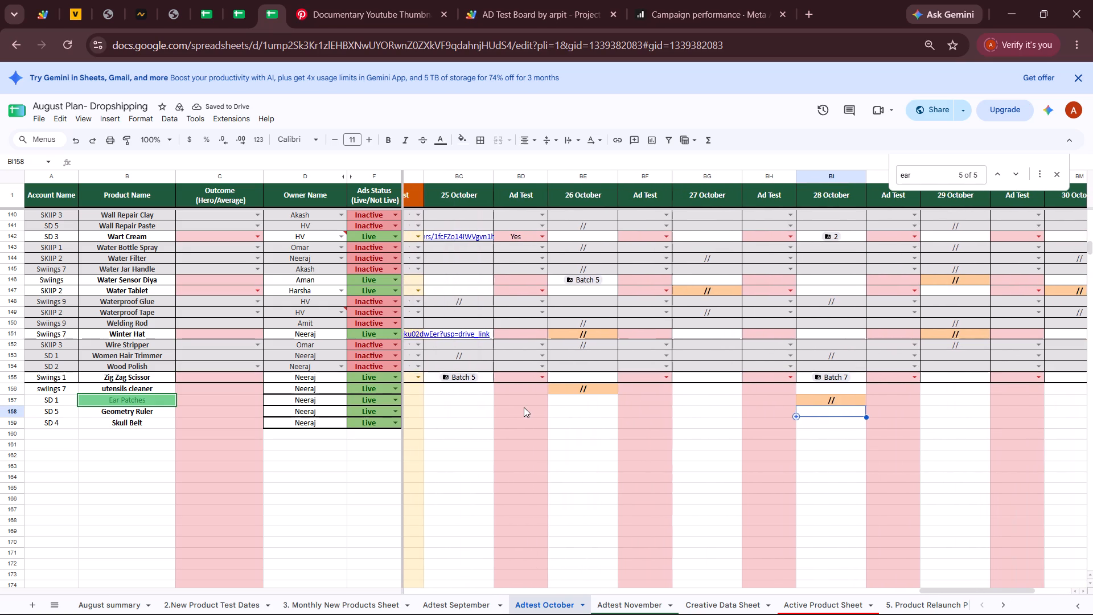
{"action": "scroll", "coordinate": [524, 407], "scroll_direction": "right", "scroll_amount": 1}
{"action": "scroll", "coordinate": [472, 399], "scroll_direction": "right", "scroll_amount": 1}
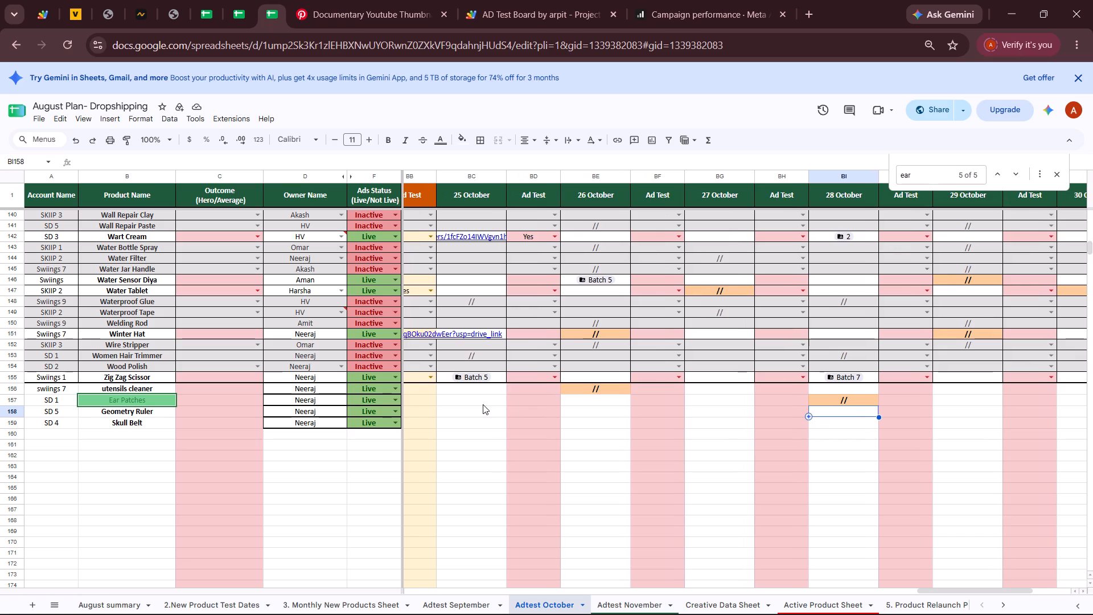
{"action": "left_click", "coordinate": [17, 411]}
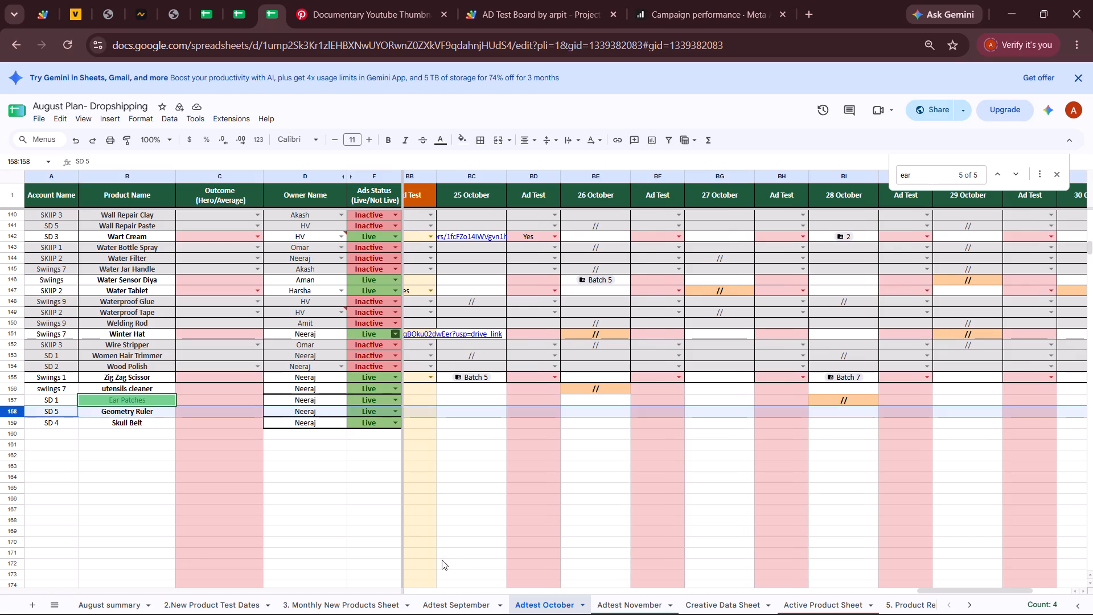
{"action": "left_click", "coordinate": [605, 609]}
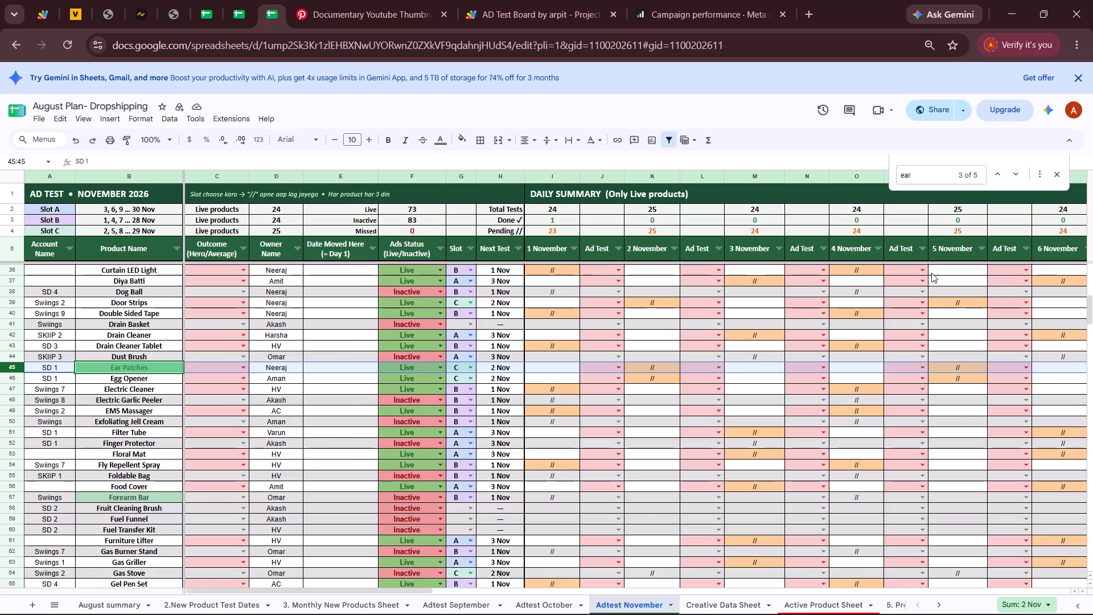
{"action": "triple_click", "coordinate": [919, 181]}
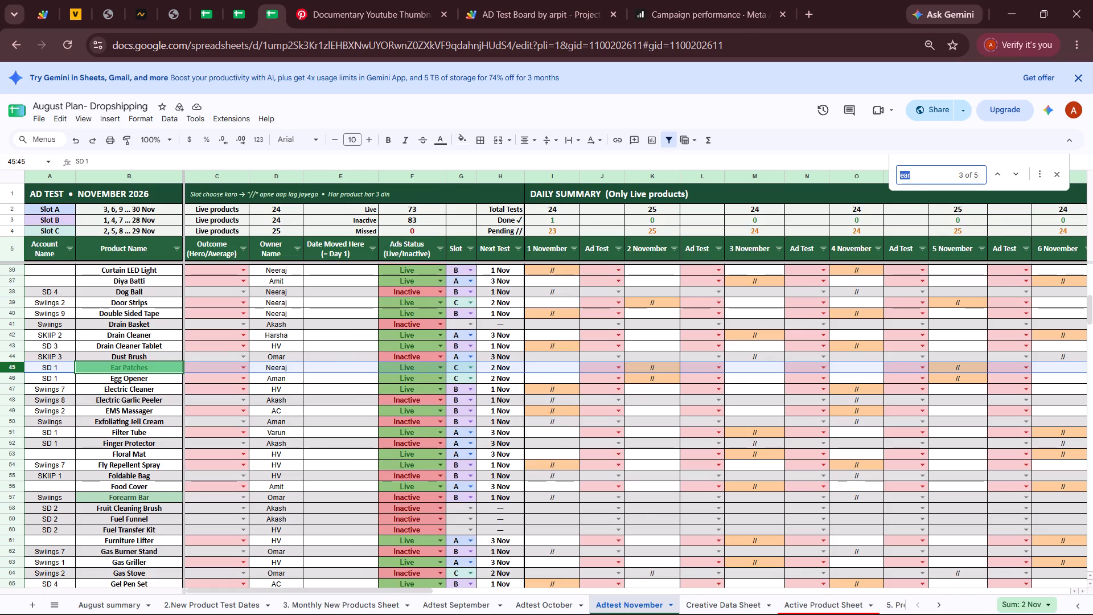
{"action": "key", "text": "BackSpace"}
{"action": "type", "text": "geome"}
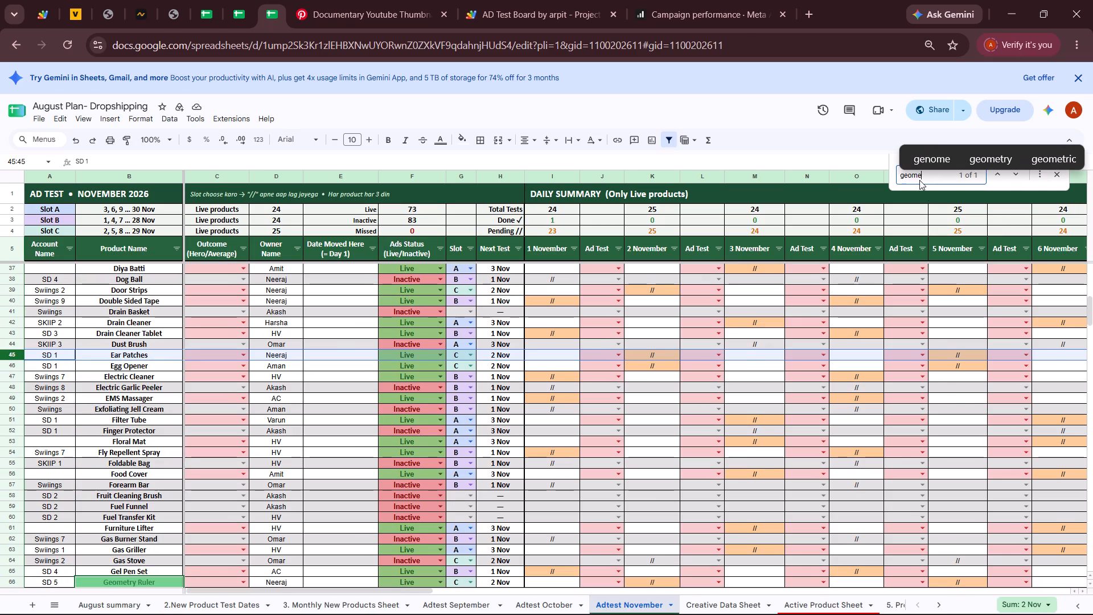
{"action": "scroll", "coordinate": [511, 362], "scroll_direction": "down", "scroll_amount": 1}
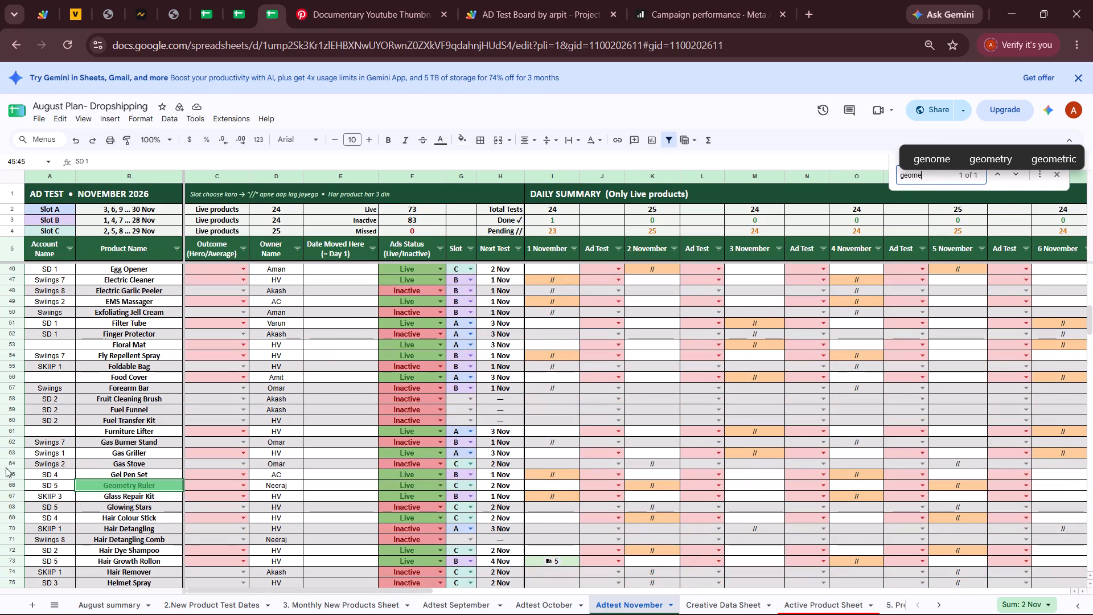
{"action": "left_click", "coordinate": [15, 487]}
Examine the // test dates scheduled across the November columns for Geometry Ruler and its surrounding rows.
{"action": "scroll", "coordinate": [490, 484], "scroll_direction": "left", "scroll_amount": 1}
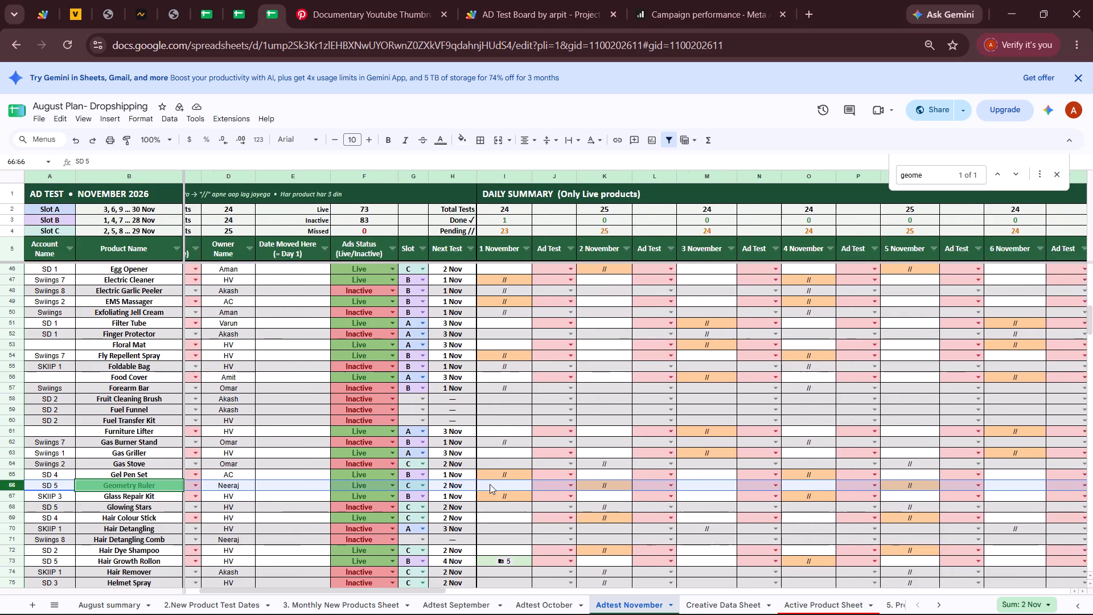
{"action": "scroll", "coordinate": [490, 484], "scroll_direction": "left", "scroll_amount": 2}
{"action": "scroll", "coordinate": [496, 475], "scroll_direction": "down", "scroll_amount": 1}
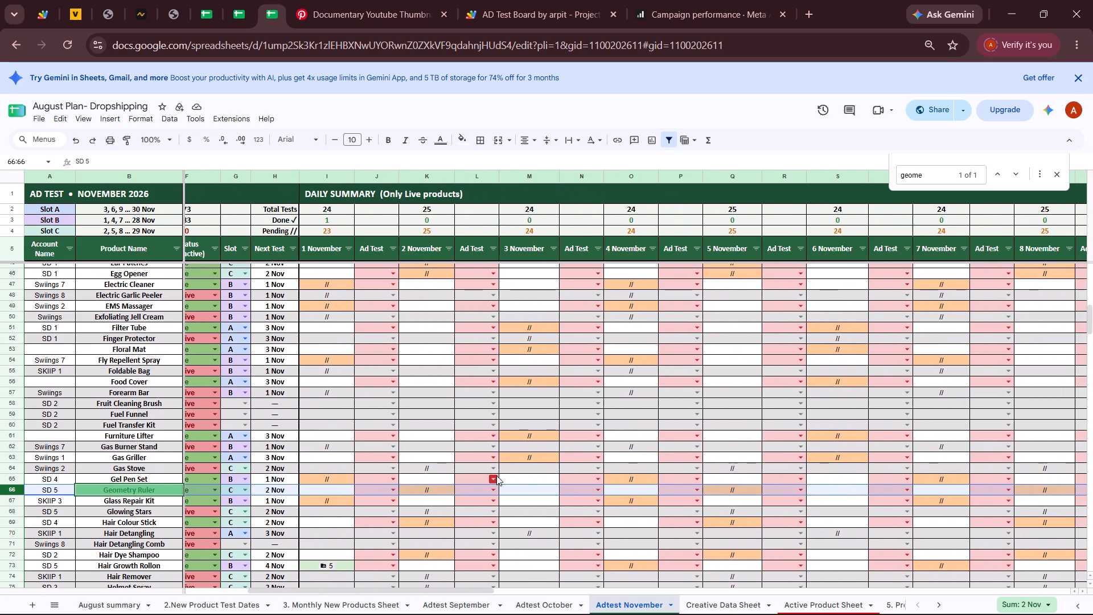
{"action": "scroll", "coordinate": [496, 475], "scroll_direction": "down", "scroll_amount": 1}
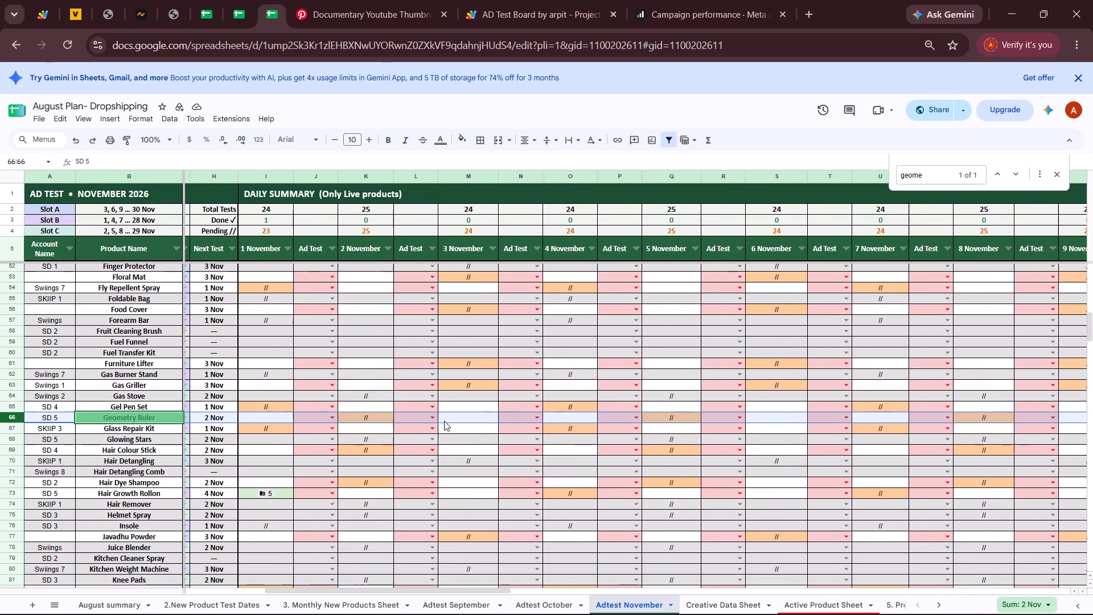
{"action": "scroll", "coordinate": [470, 416], "scroll_direction": "left", "scroll_amount": 1}
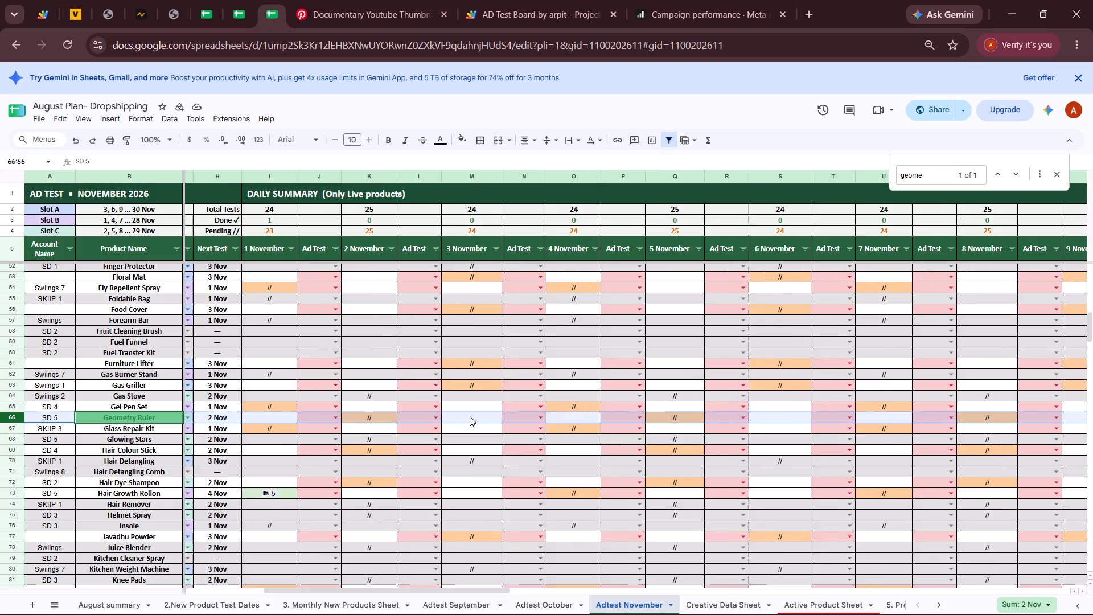
{"action": "scroll", "coordinate": [470, 416], "scroll_direction": "left", "scroll_amount": 2}
{"action": "scroll", "coordinate": [470, 416], "scroll_direction": "right", "scroll_amount": 1}
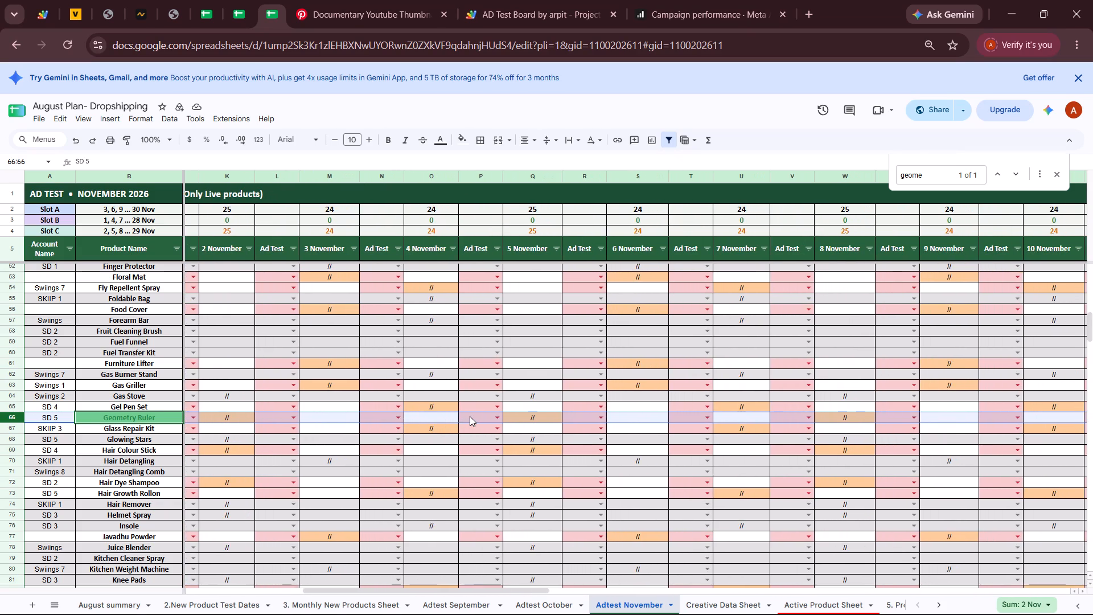
{"action": "scroll", "coordinate": [470, 416], "scroll_direction": "right", "scroll_amount": 1}
{"action": "scroll", "coordinate": [470, 416], "scroll_direction": "left", "scroll_amount": 1}
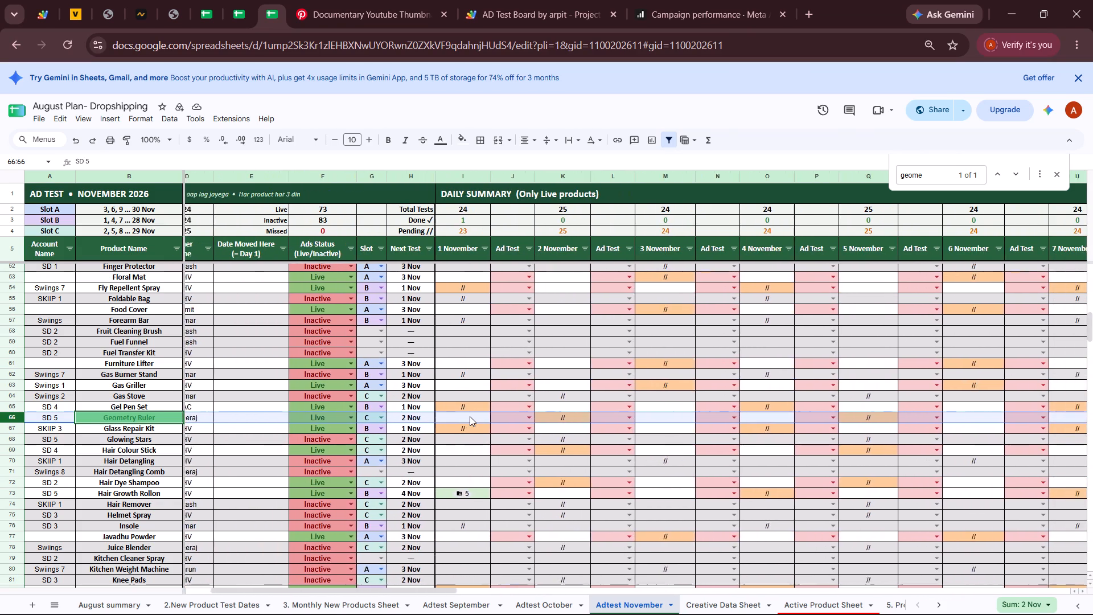
{"action": "scroll", "coordinate": [470, 416], "scroll_direction": "left", "scroll_amount": 2}
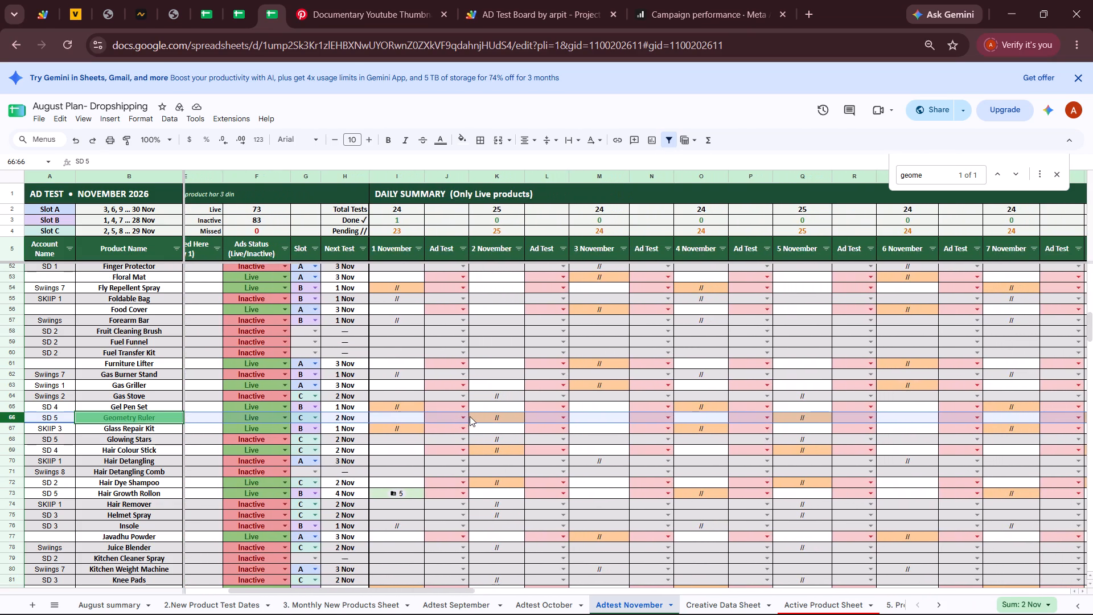
{"action": "scroll", "coordinate": [498, 414], "scroll_direction": "right", "scroll_amount": 1}
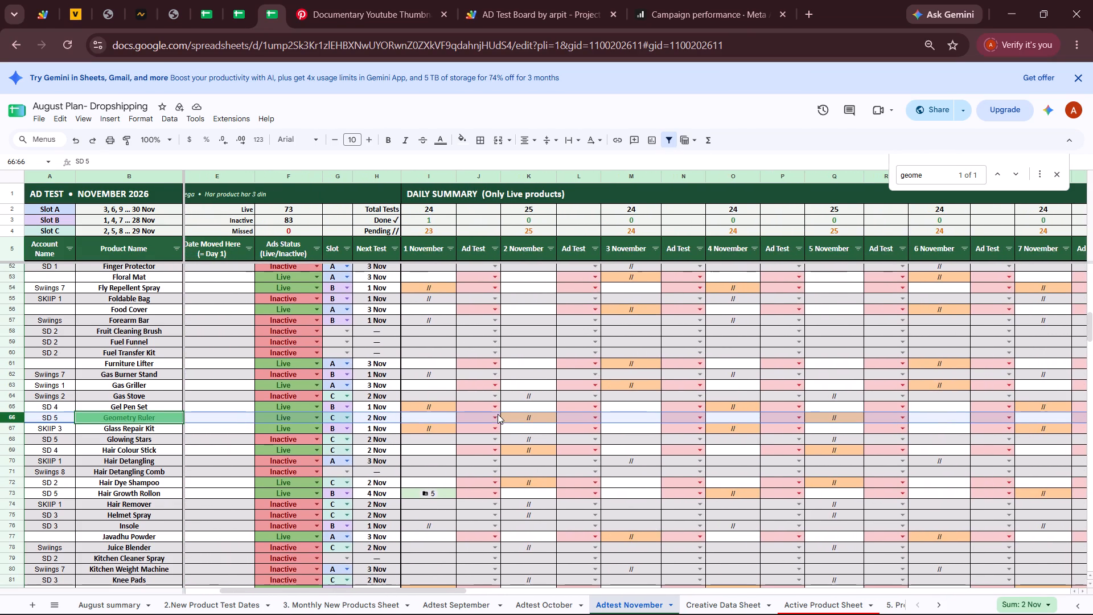
{"action": "scroll", "coordinate": [498, 414], "scroll_direction": "right", "scroll_amount": 1}
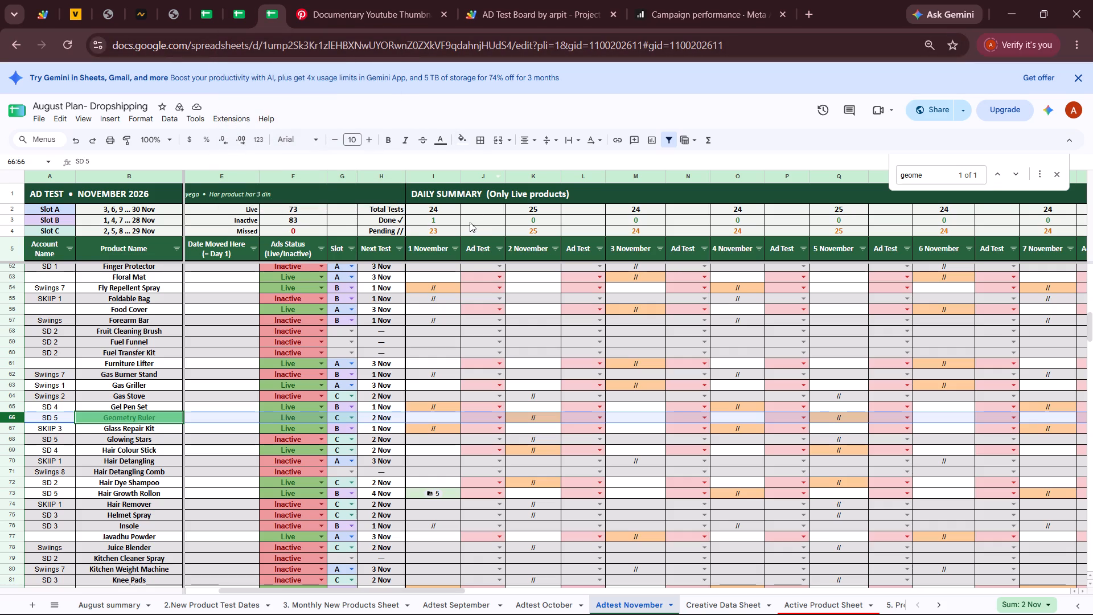
{"action": "scroll", "coordinate": [443, 322], "scroll_direction": "right", "scroll_amount": 1}
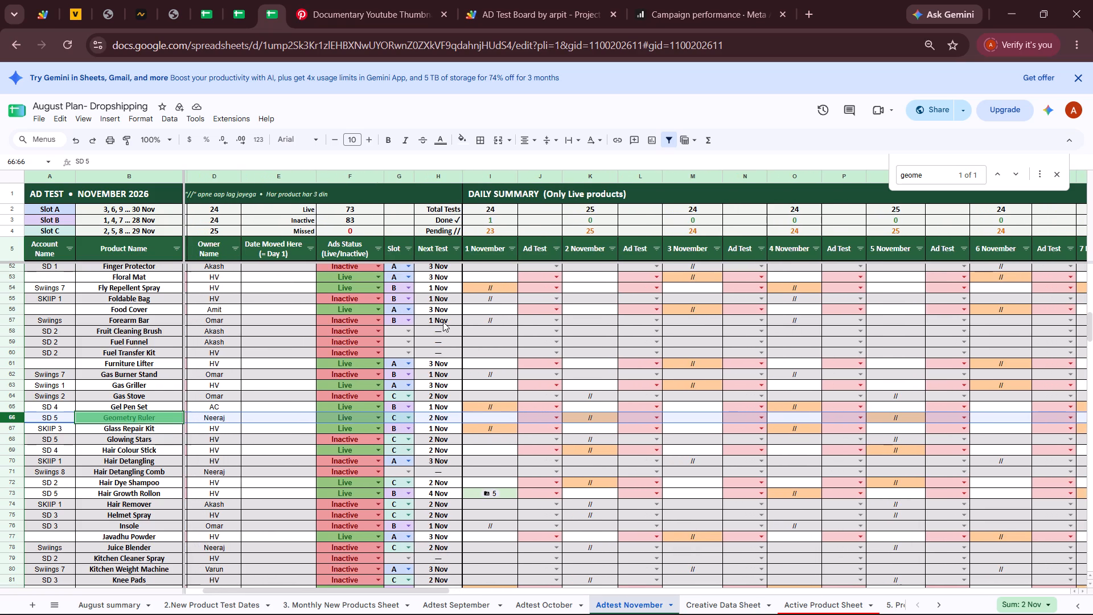
{"action": "scroll", "coordinate": [443, 322], "scroll_direction": "right", "scroll_amount": 1}
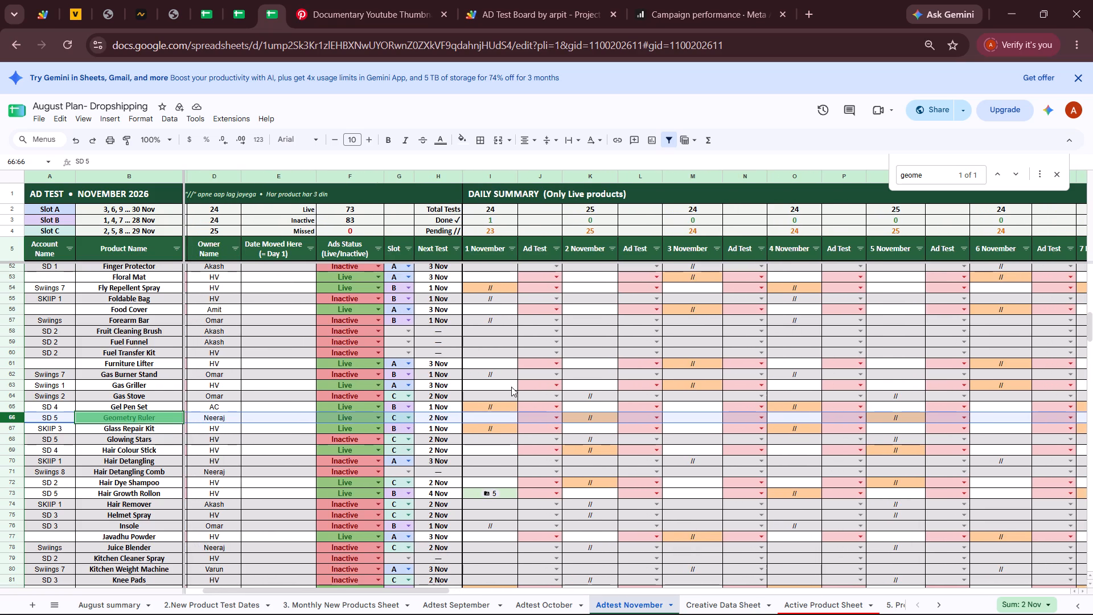
{"action": "scroll", "coordinate": [511, 387], "scroll_direction": "up", "scroll_amount": 1}
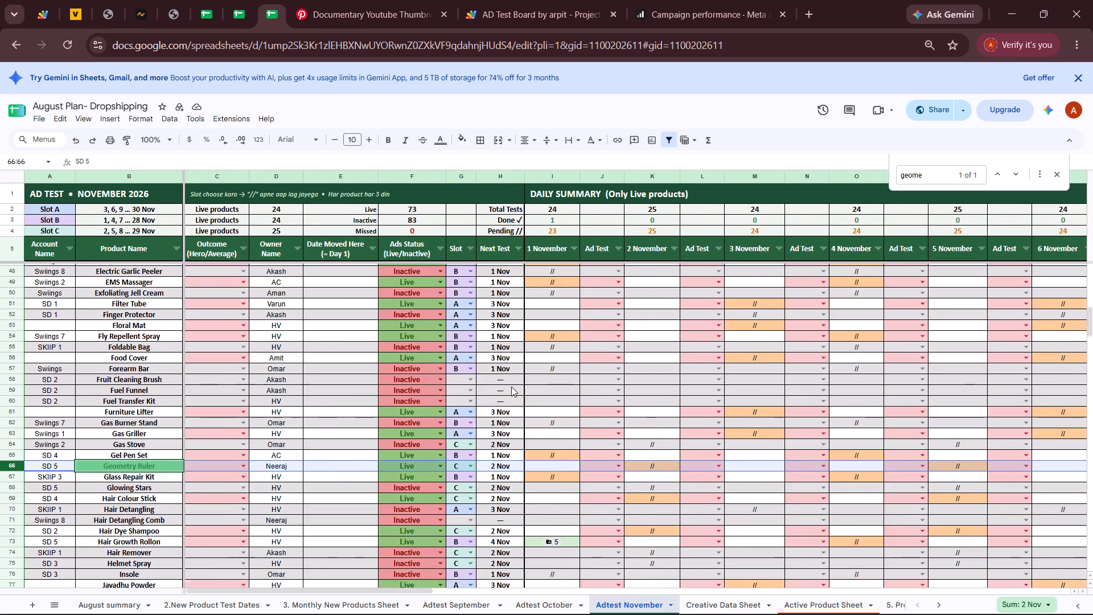
Enter the // placeholder for Geometry Ruler in the 31 October and 28 October columns of Adtest October.
{"action": "scroll", "coordinate": [511, 387], "scroll_direction": "down", "scroll_amount": 1}
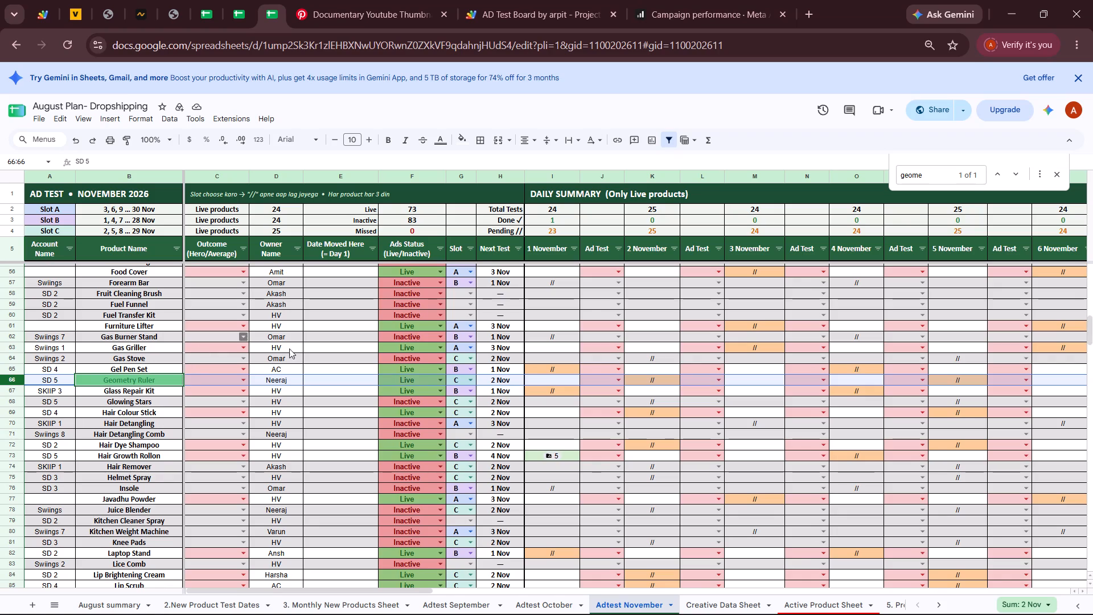
{"action": "scroll", "coordinate": [478, 396], "scroll_direction": "right", "scroll_amount": 1}
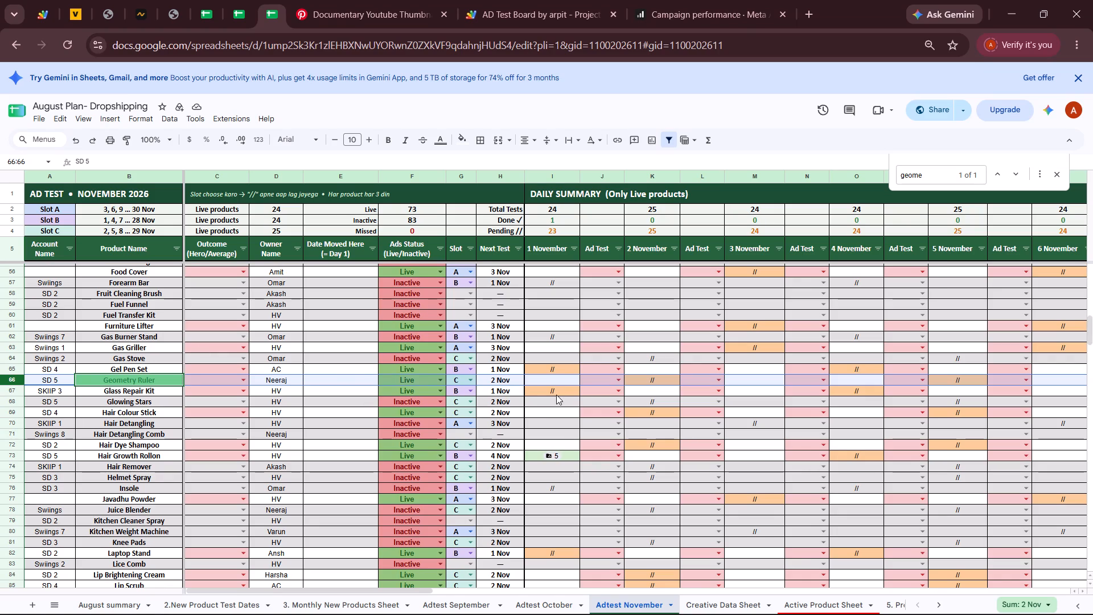
{"action": "left_click", "coordinate": [238, 7]}
{"action": "left_click", "coordinate": [254, 2]}
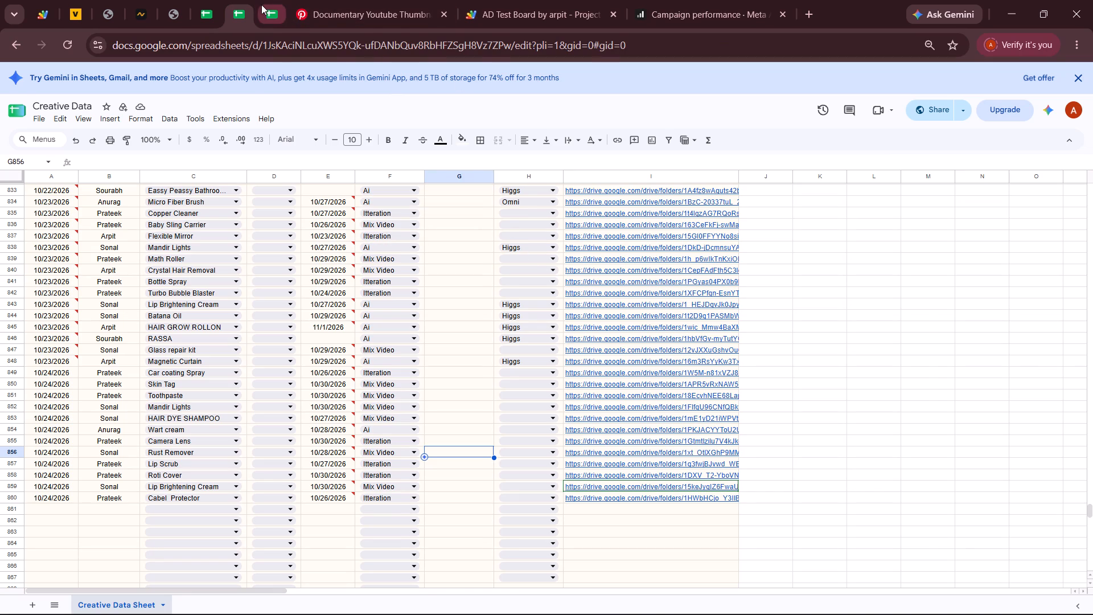
{"action": "left_click", "coordinate": [261, 5]}
{"action": "left_click", "coordinate": [544, 604]}
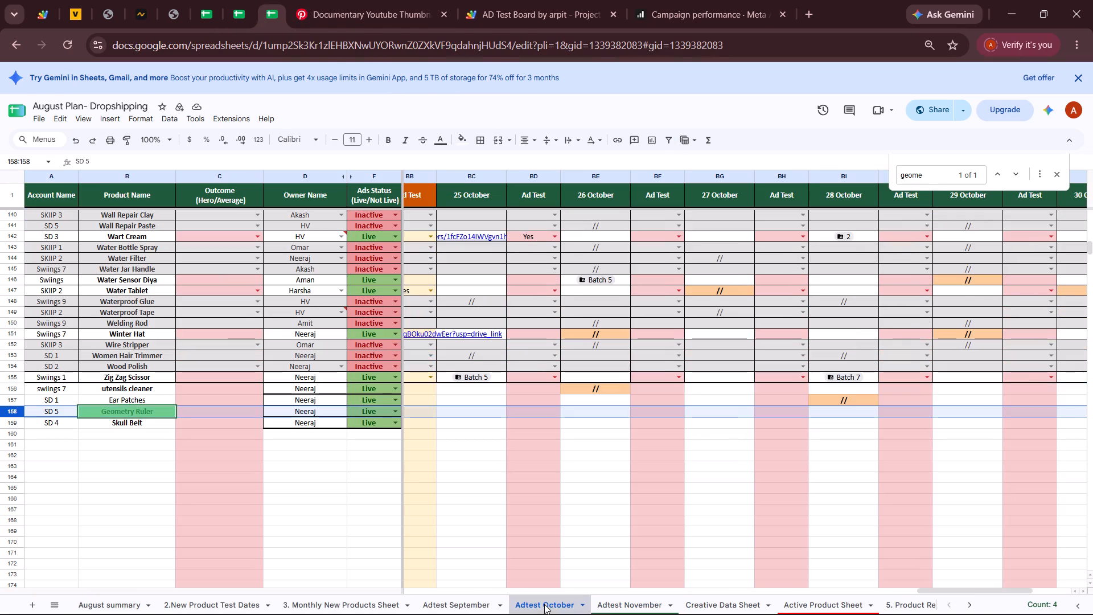
{"action": "scroll", "coordinate": [799, 485], "scroll_direction": "left", "scroll_amount": 8}
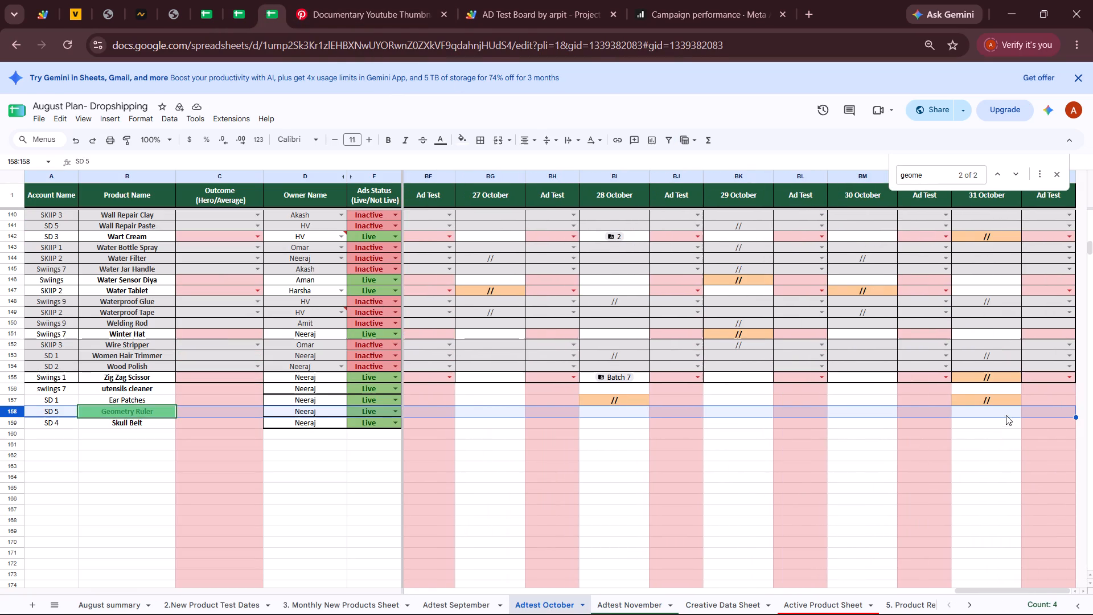
{"action": "double_click", "coordinate": [992, 413]}
{"action": "type", "text": "//"}
{"action": "key", "text": "Return"}
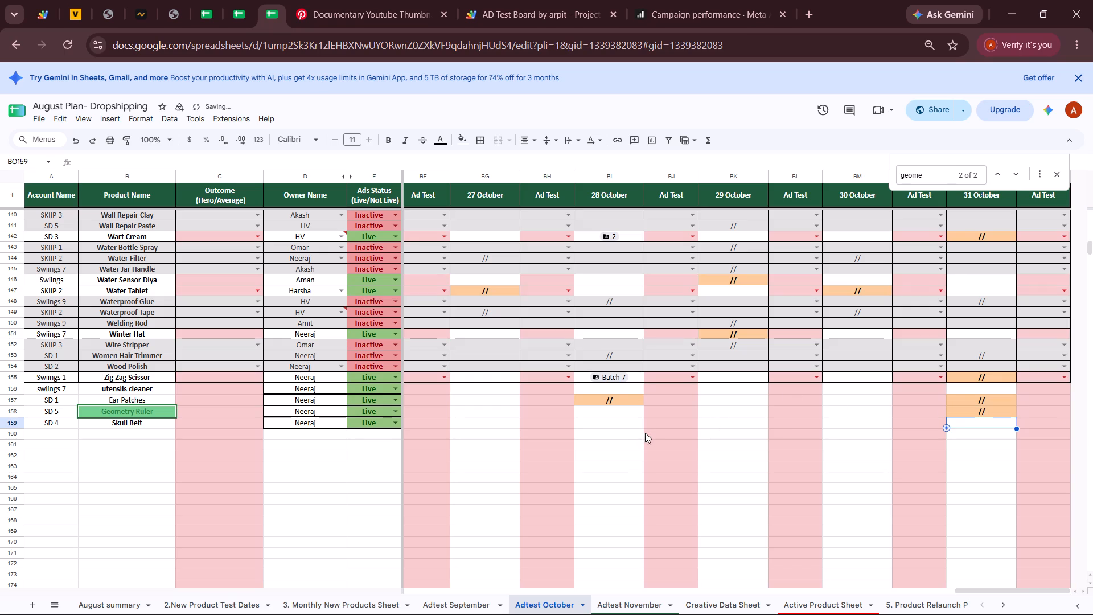
{"action": "double_click", "coordinate": [619, 415]}
{"action": "type", "text": "//"}
{"action": "key", "text": "Return"}
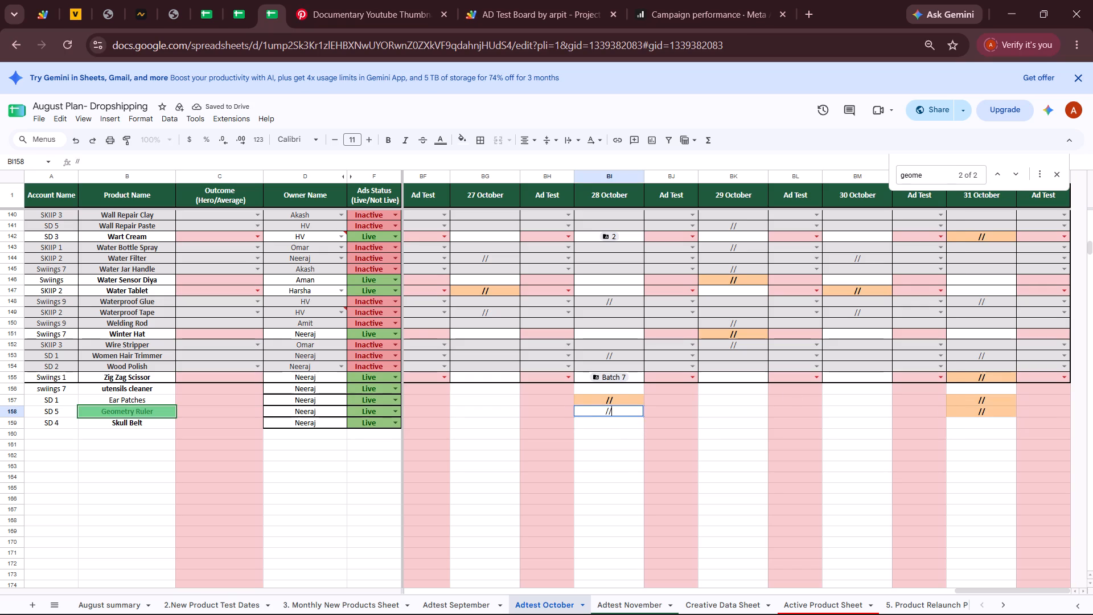
Mark the Skull Belt row in Adtest October, search Adtest November for skull, and look through its product list.
{"action": "scroll", "coordinate": [619, 415], "scroll_direction": "right", "scroll_amount": 3}
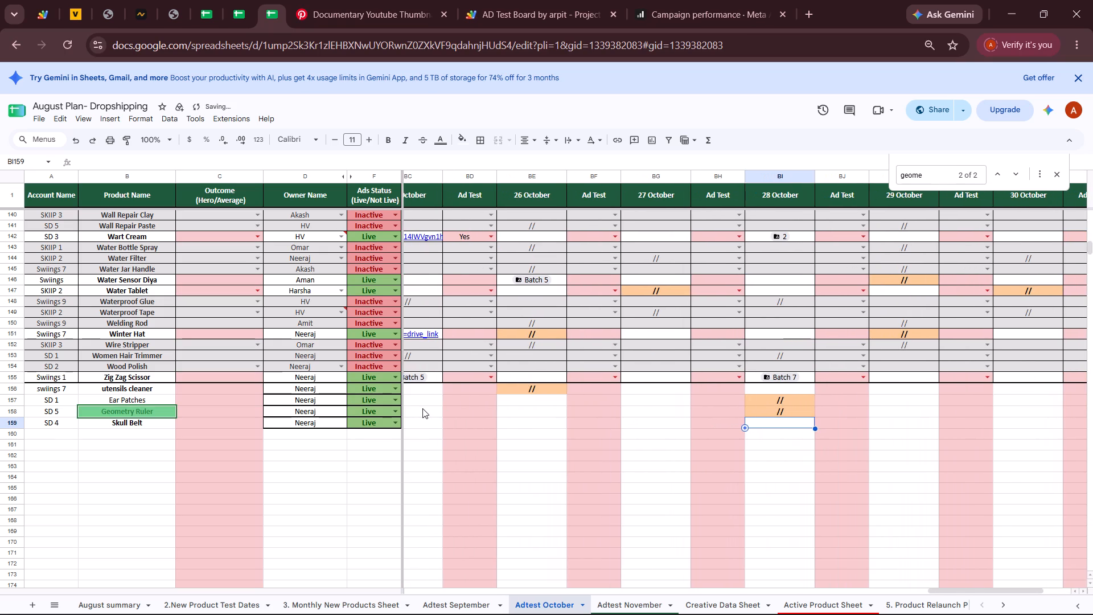
{"action": "left_click", "coordinate": [14, 421]}
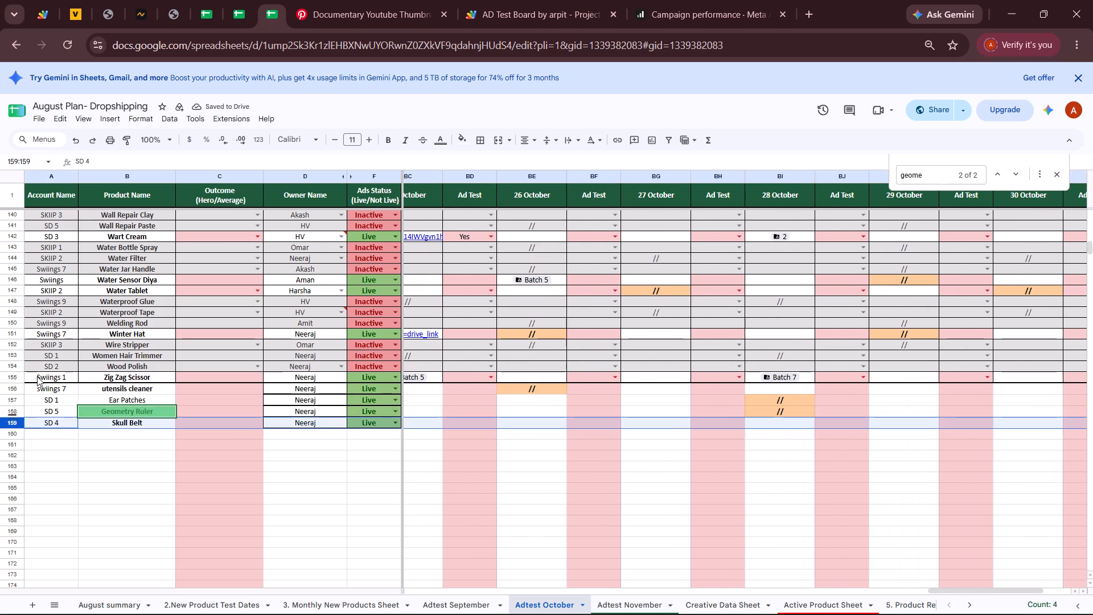
{"action": "left_click", "coordinate": [229, 16]}
{"action": "left_click", "coordinate": [262, 13]}
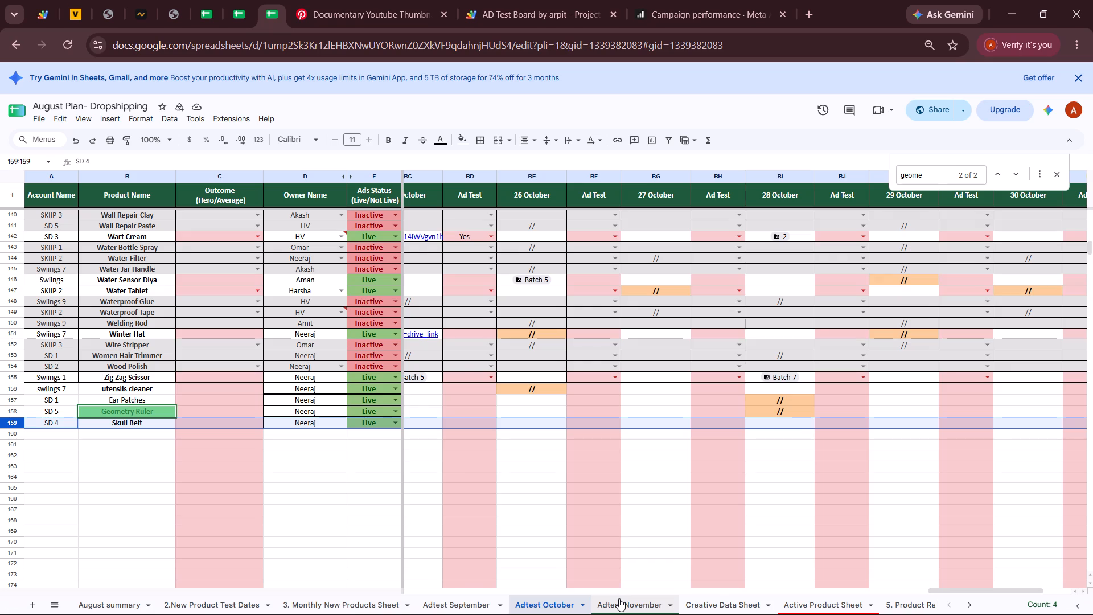
{"action": "left_click", "coordinate": [619, 598]}
{"action": "scroll", "coordinate": [427, 473], "scroll_direction": "down", "scroll_amount": 1}
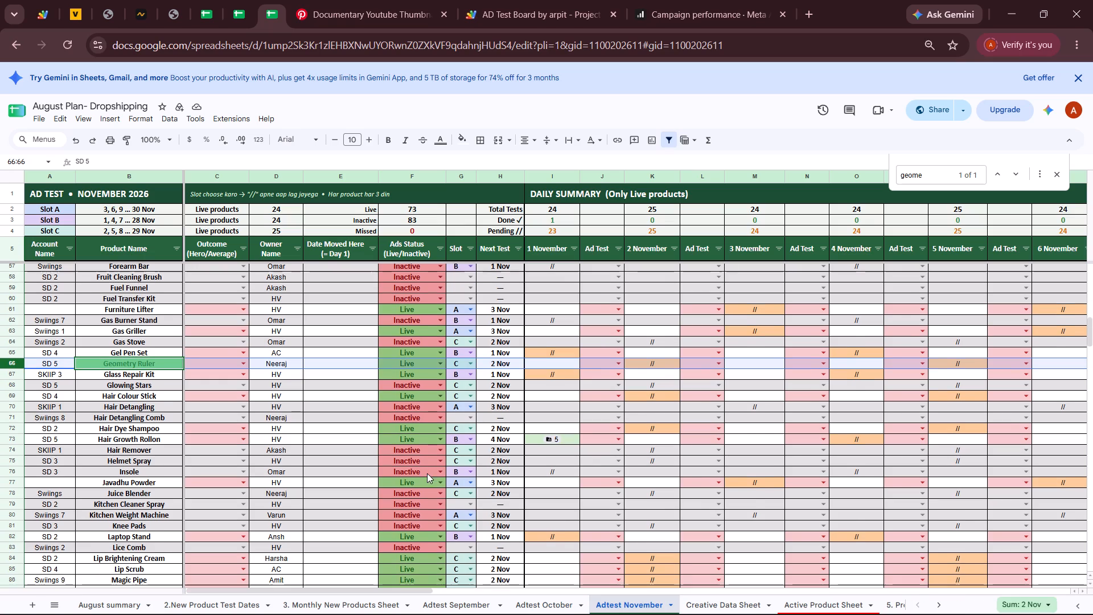
{"action": "scroll", "coordinate": [427, 473], "scroll_direction": "down", "scroll_amount": 1}
{"action": "left_click_drag", "start_coordinate": [927, 179], "coordinate": [868, 171]}
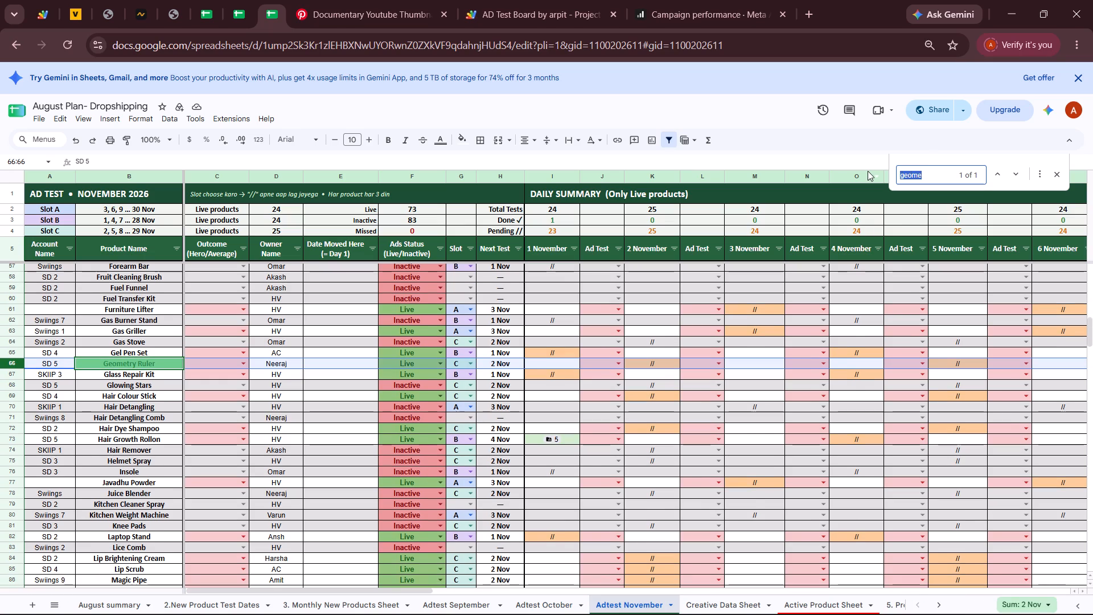
{"action": "key", "text": "BackSpace"}
{"action": "type", "text": "skull"}
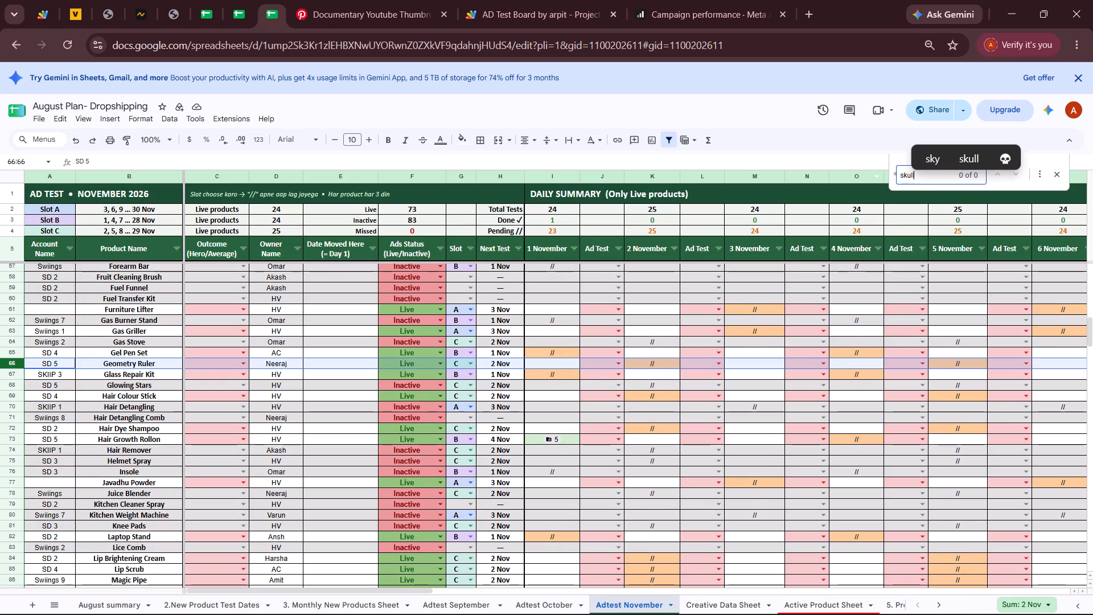
{"action": "scroll", "coordinate": [667, 361], "scroll_direction": "down", "scroll_amount": 6}
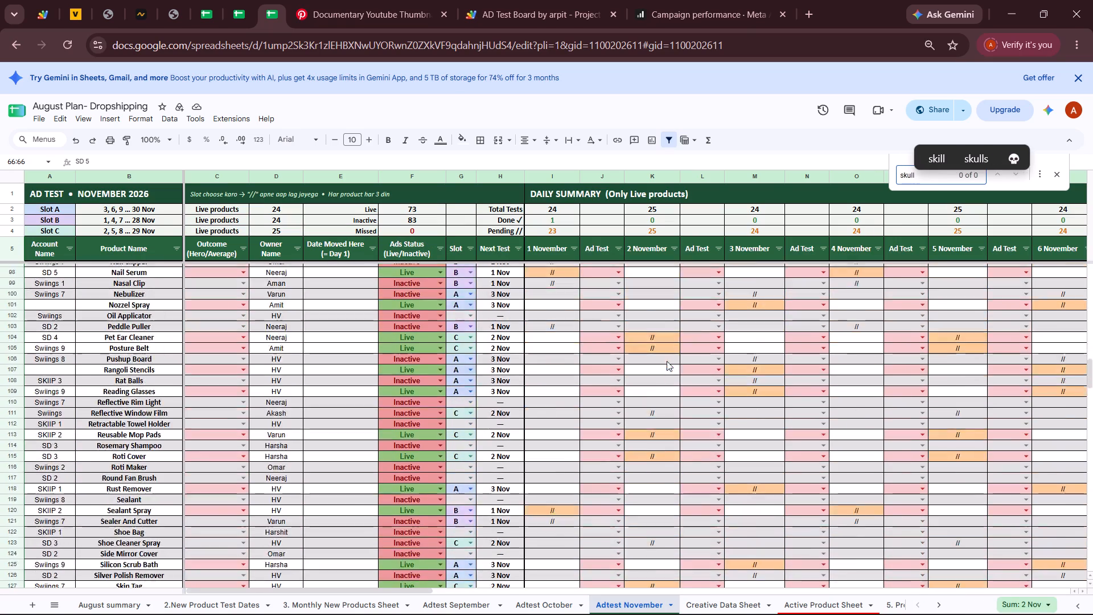
{"action": "scroll", "coordinate": [667, 361], "scroll_direction": "down", "scroll_amount": 4}
{"action": "scroll", "coordinate": [667, 361], "scroll_direction": "up", "scroll_amount": 6}
{"action": "scroll", "coordinate": [667, 361], "scroll_direction": "down", "scroll_amount": 1}
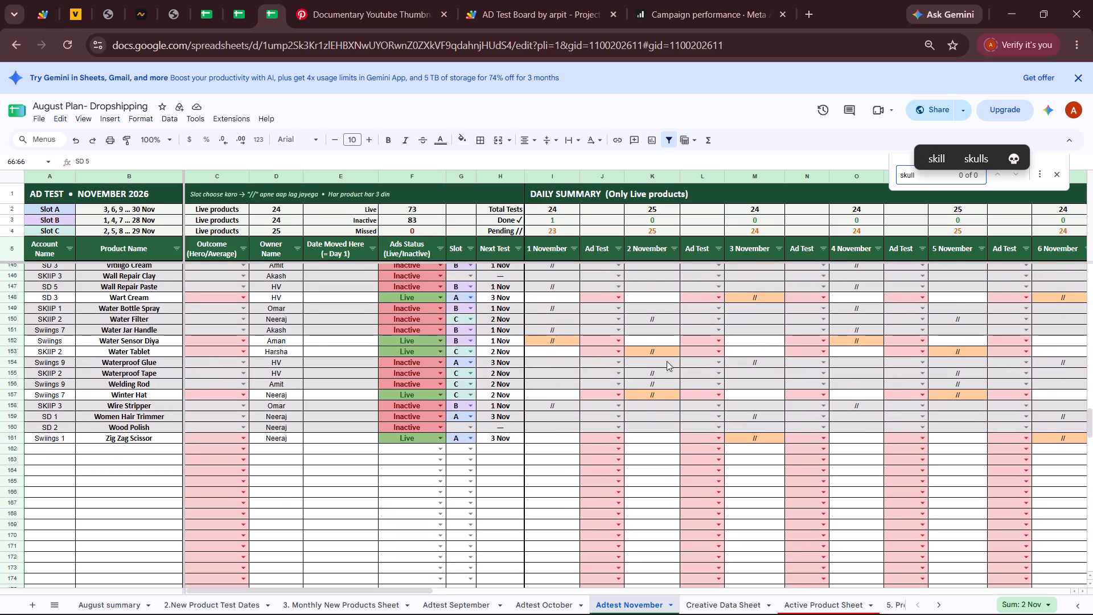
Clear the search and add Skull Belt as a product name in the first empty row below Zig Zag Scissor in Adtest November.
{"action": "key", "text": "BackSpace"}
{"action": "key", "text": "BackSpace"}
{"action": "key", "text": "BackSpace"}
{"action": "key", "text": "BackSpace"}
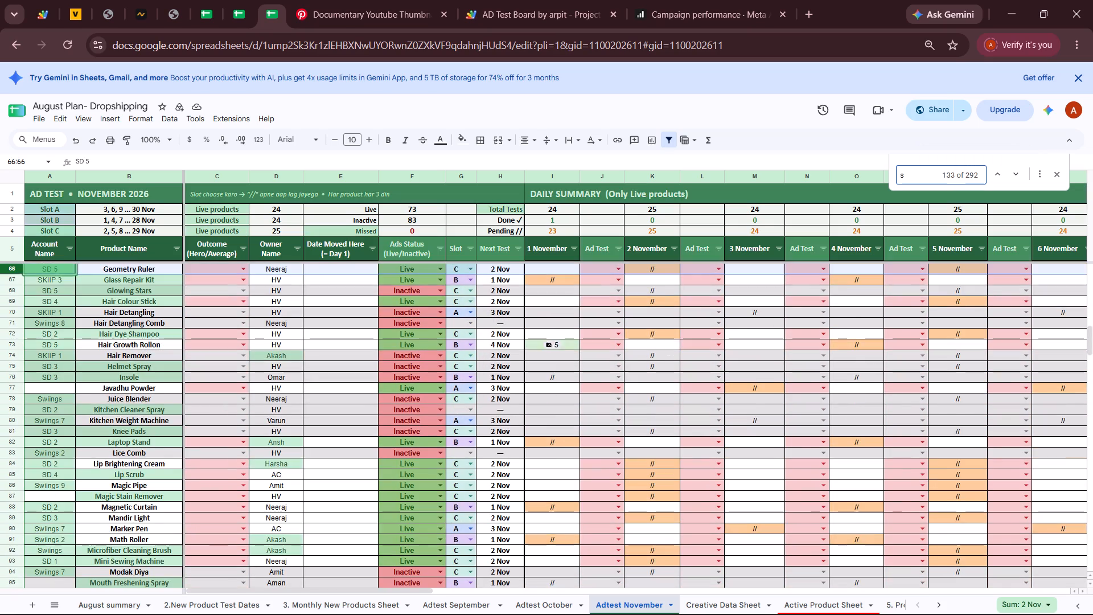
{"action": "scroll", "coordinate": [716, 273], "scroll_direction": "down", "scroll_amount": 2}
{"action": "key", "text": "BackSpace"}
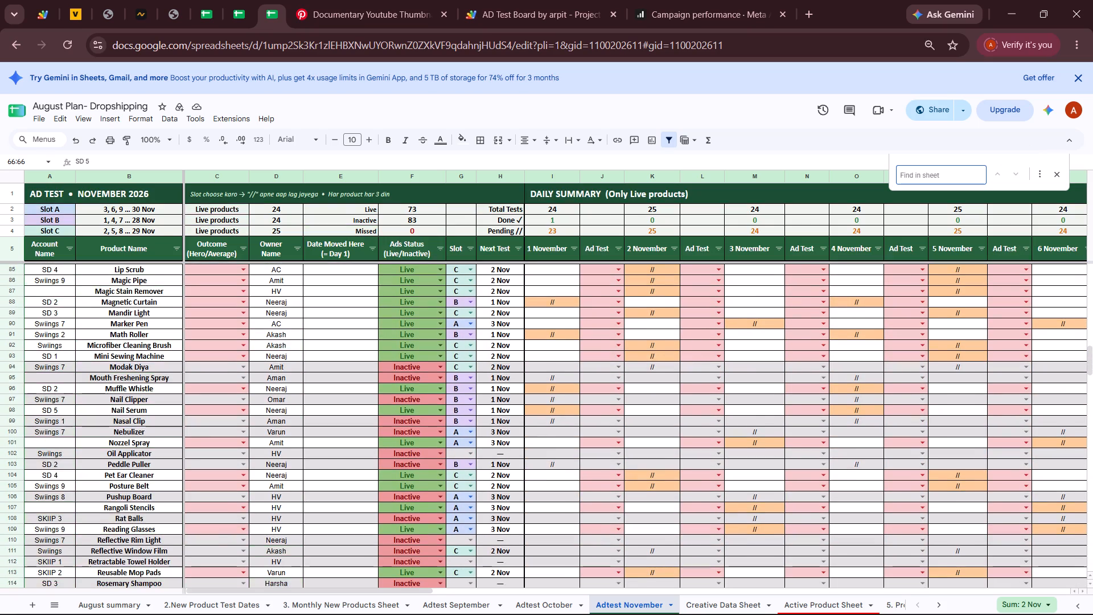
{"action": "scroll", "coordinate": [716, 273], "scroll_direction": "down", "scroll_amount": 9}
{"action": "scroll", "coordinate": [716, 273], "scroll_direction": "up", "scroll_amount": 4}
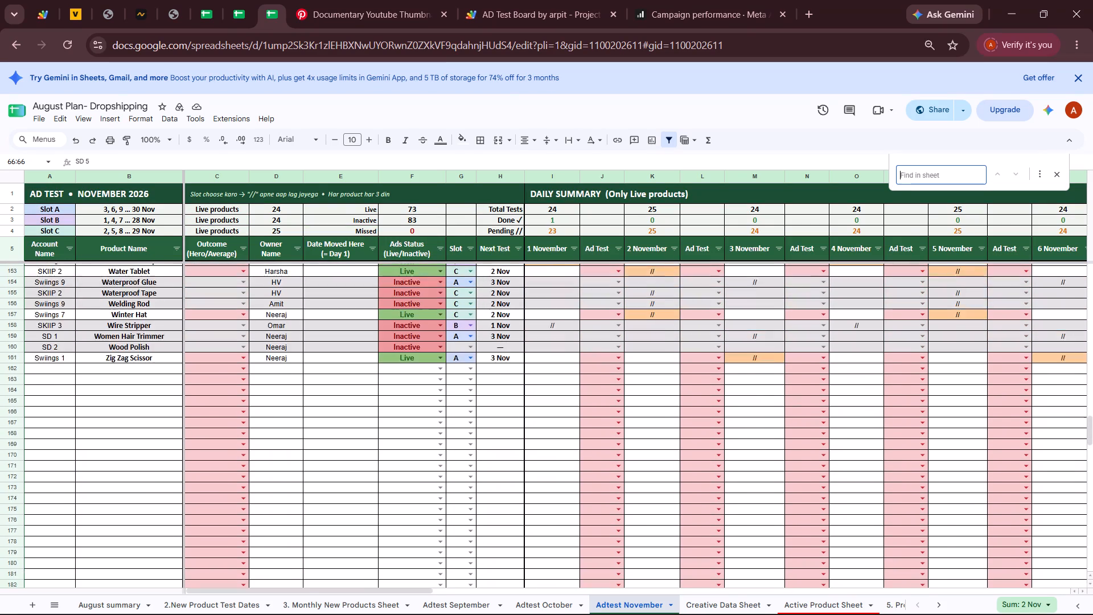
{"action": "scroll", "coordinate": [716, 273], "scroll_direction": "up", "scroll_amount": 1}
{"action": "double_click", "coordinate": [128, 400]}
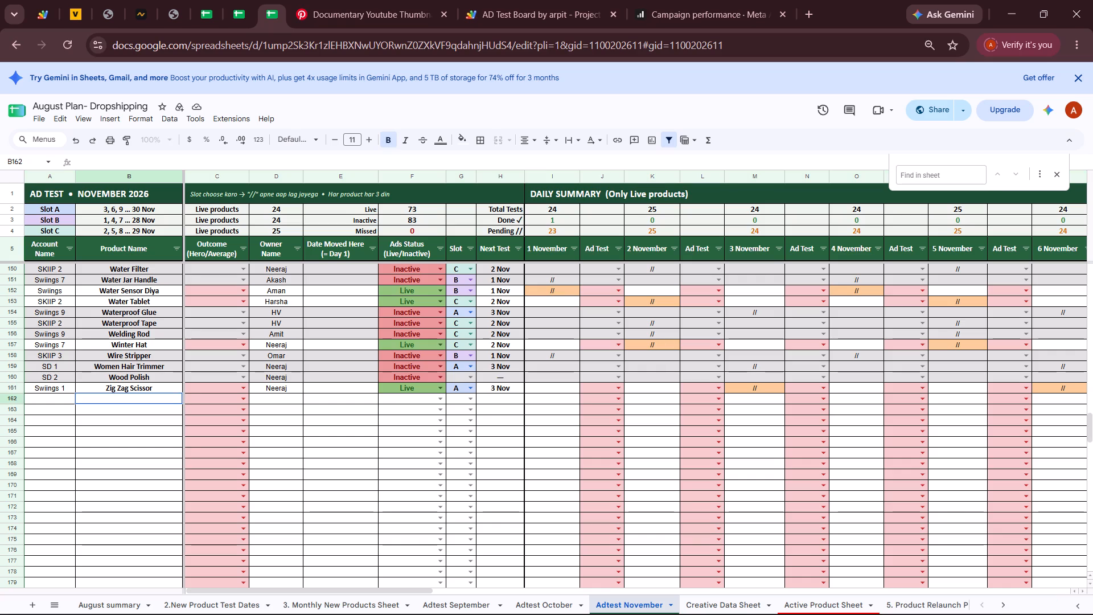
{"action": "key", "text": "shift+s"}
{"action": "type", "text": "ku"}
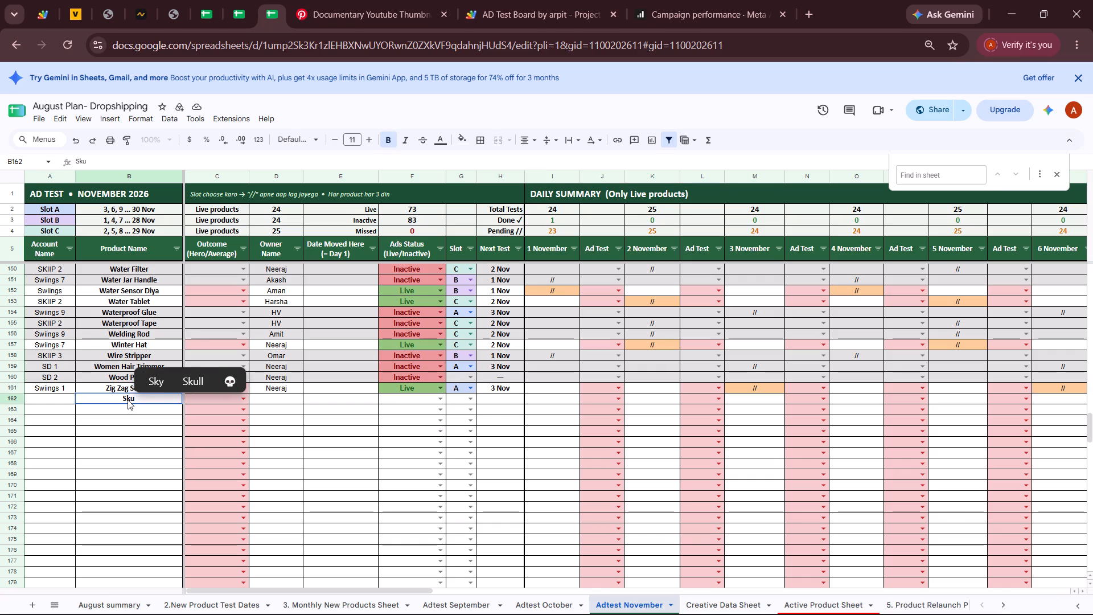
{"action": "type", "text": "ll Belt"}
{"action": "key", "text": "Return"}
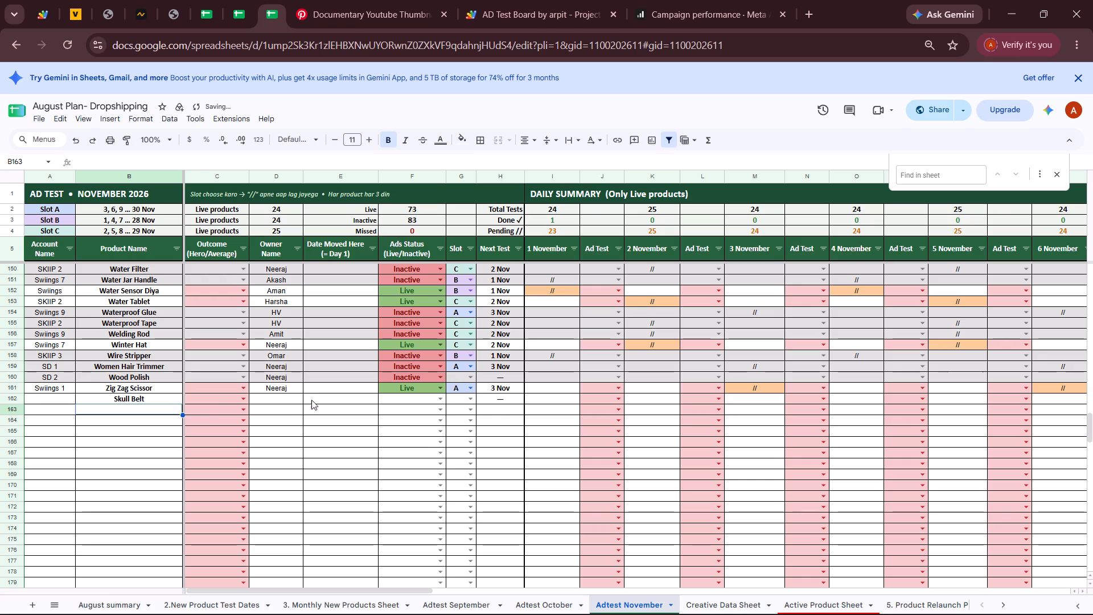
Copy the owner name Neeraj from the Zig Zag Scissor row down to the Skull Belt row.
{"action": "left_click", "coordinate": [283, 397]}
{"action": "left_click", "coordinate": [288, 389]}
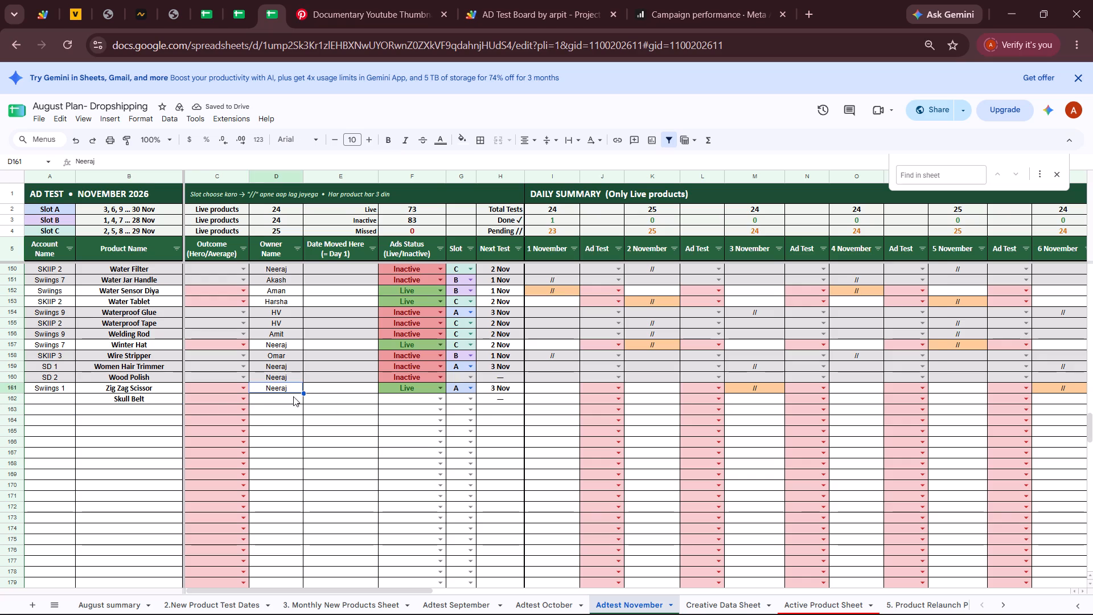
{"action": "left_click_drag", "start_coordinate": [306, 392], "coordinate": [303, 397]}
{"action": "left_click_drag", "start_coordinate": [302, 390], "coordinate": [303, 404]}
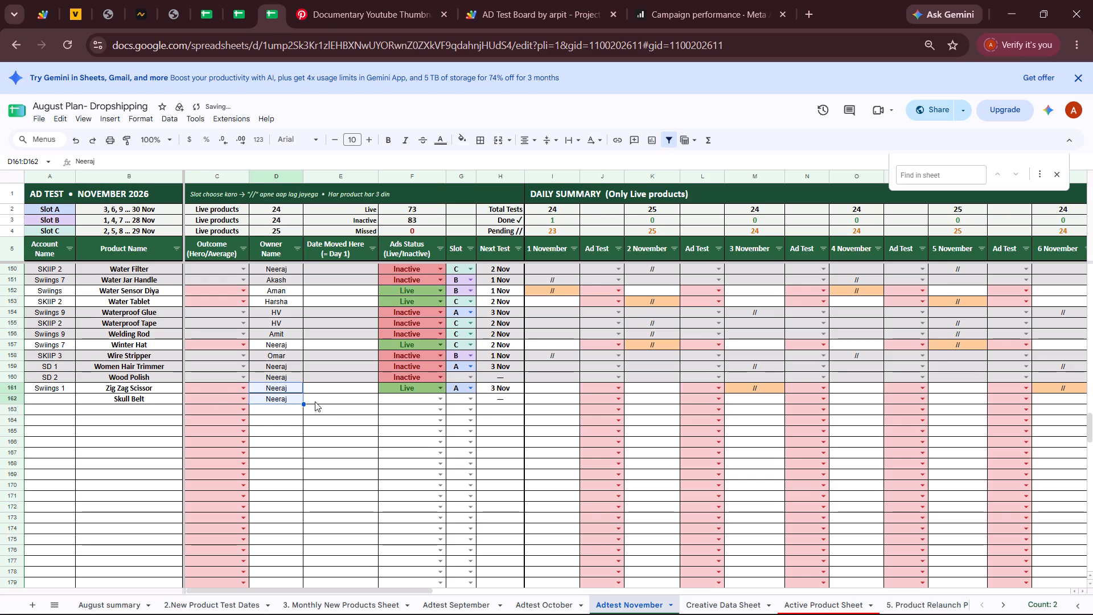
{"action": "left_click", "coordinate": [324, 405]}
Set Skull Belt's ads status to Live and its slot to A in Adtest November.
{"action": "left_click", "coordinate": [438, 398]}
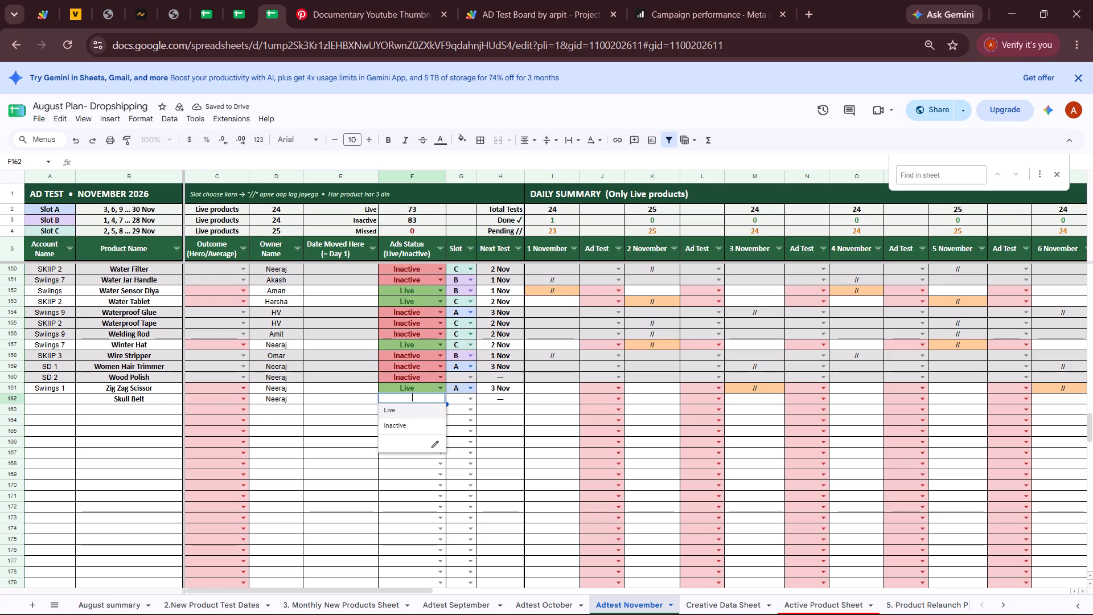
{"action": "left_click", "coordinate": [429, 412]}
{"action": "scroll", "coordinate": [474, 412], "scroll_direction": "right", "scroll_amount": 2}
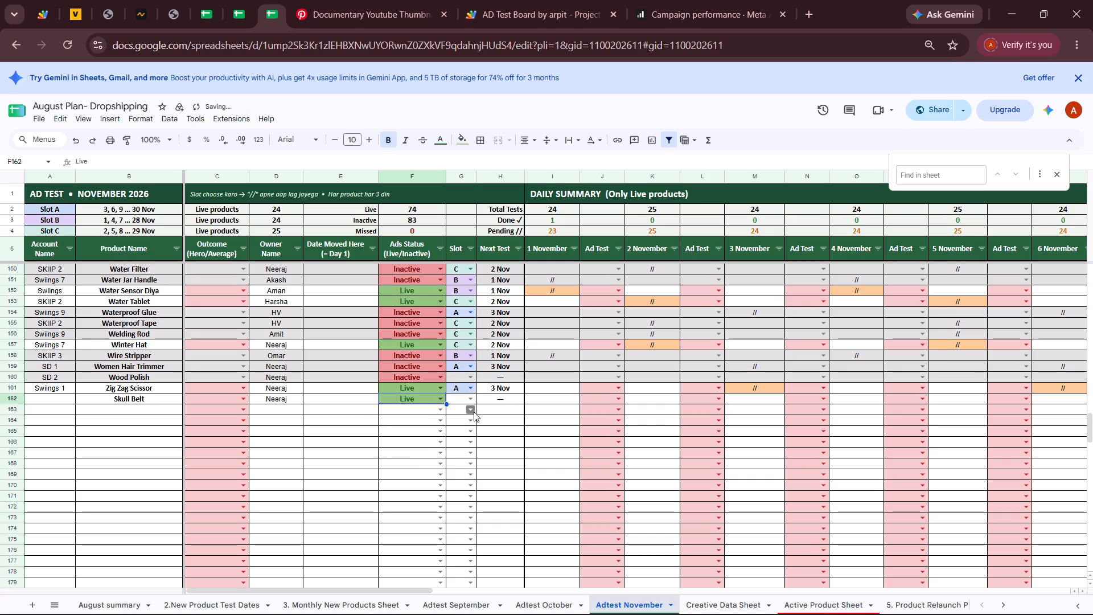
{"action": "scroll", "coordinate": [474, 412], "scroll_direction": "right", "scroll_amount": 4}
{"action": "scroll", "coordinate": [474, 412], "scroll_direction": "up", "scroll_amount": 1}
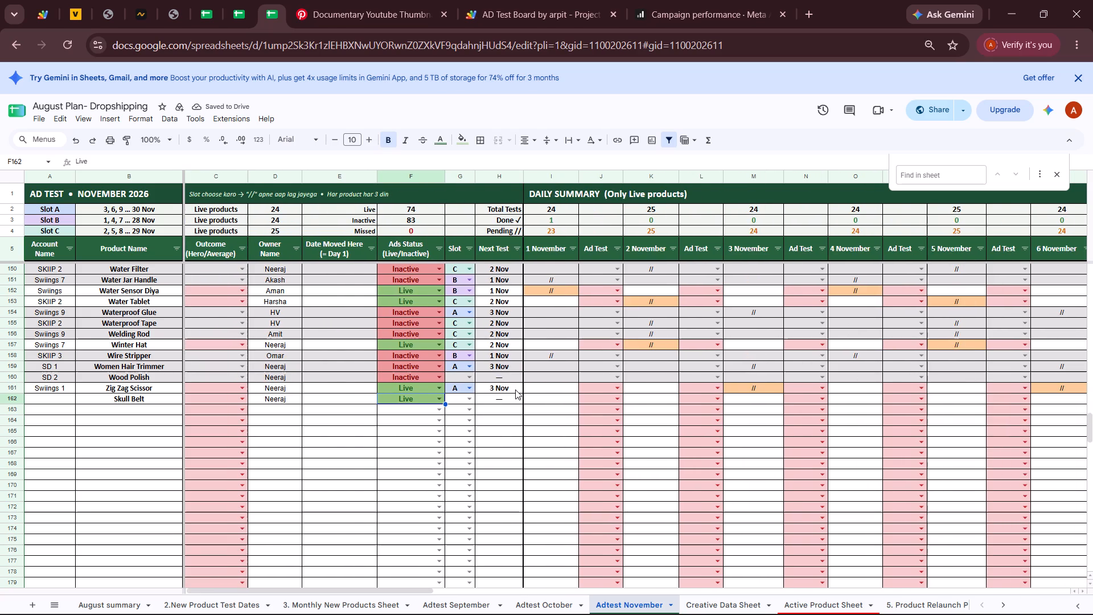
{"action": "scroll", "coordinate": [515, 389], "scroll_direction": "right", "scroll_amount": 3}
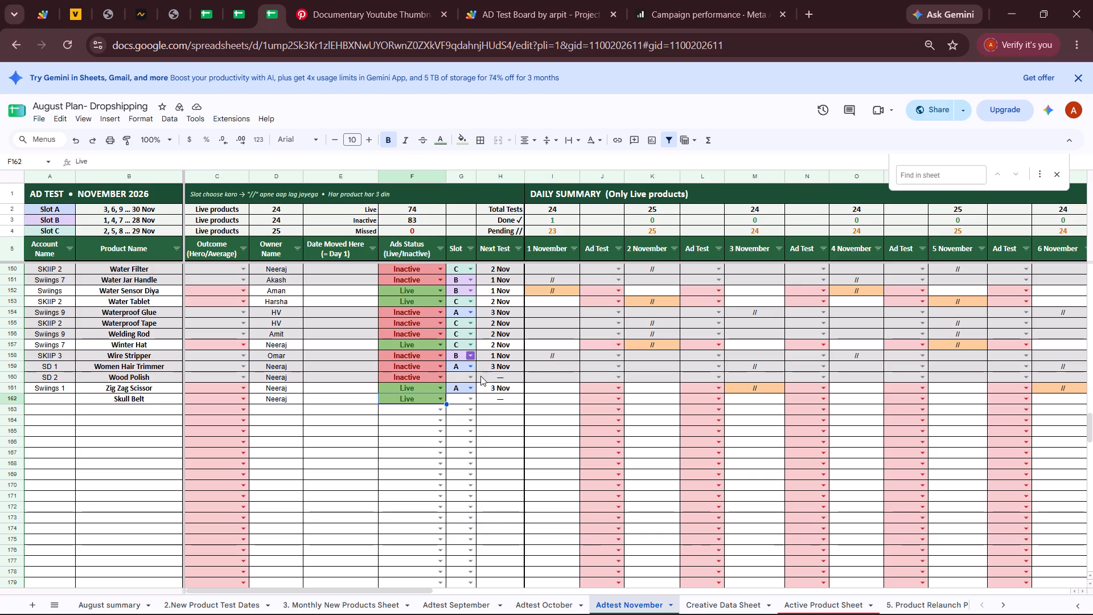
{"action": "left_click", "coordinate": [471, 399]}
{"action": "left_click", "coordinate": [467, 411]}
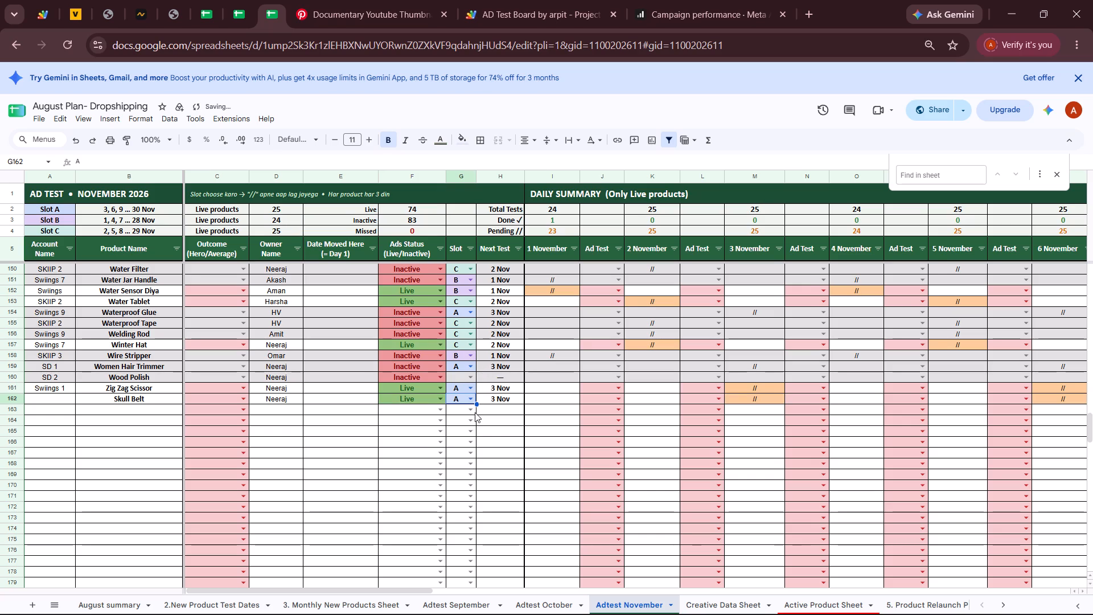
Enter the // placeholder for Skull Belt in the 31 October column of Adtest October.
{"action": "scroll", "coordinate": [647, 427], "scroll_direction": "left", "scroll_amount": 1}
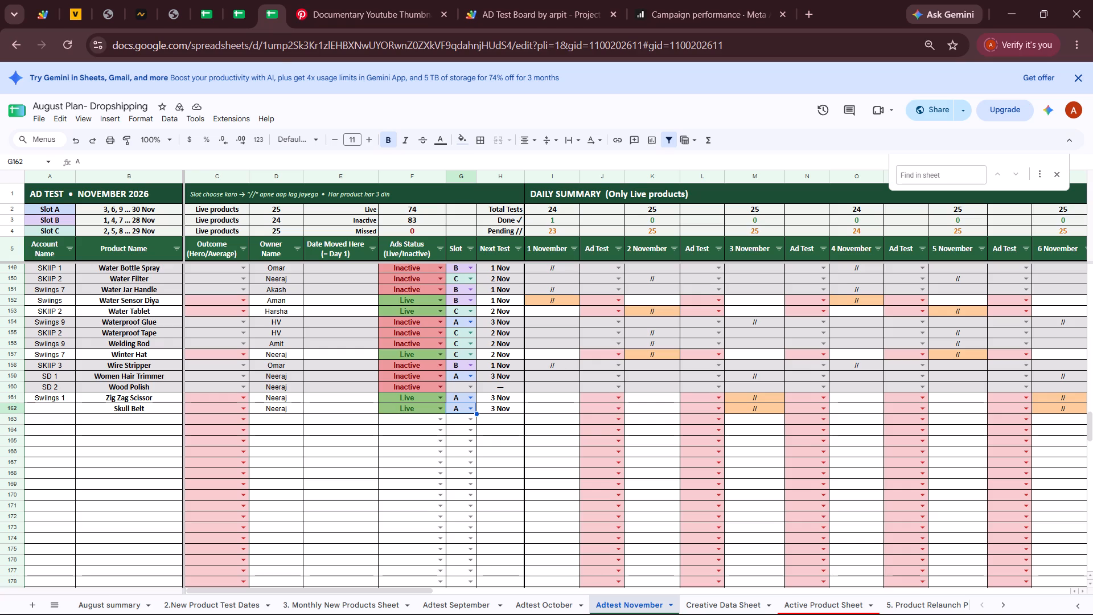
{"action": "left_click", "coordinate": [528, 601]}
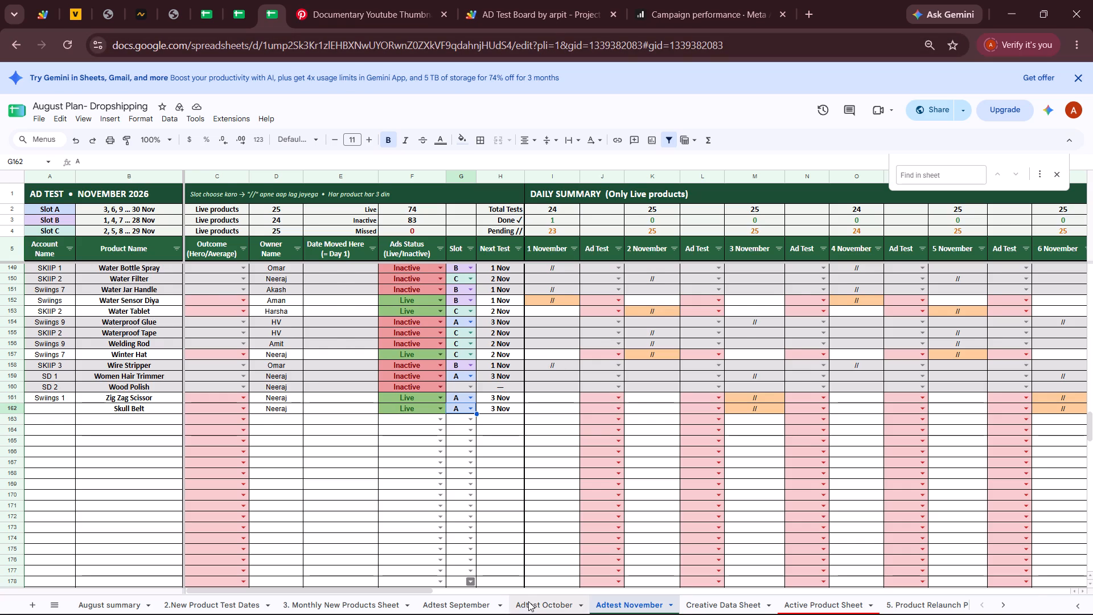
{"action": "scroll", "coordinate": [652, 543], "scroll_direction": "left", "scroll_amount": 5}
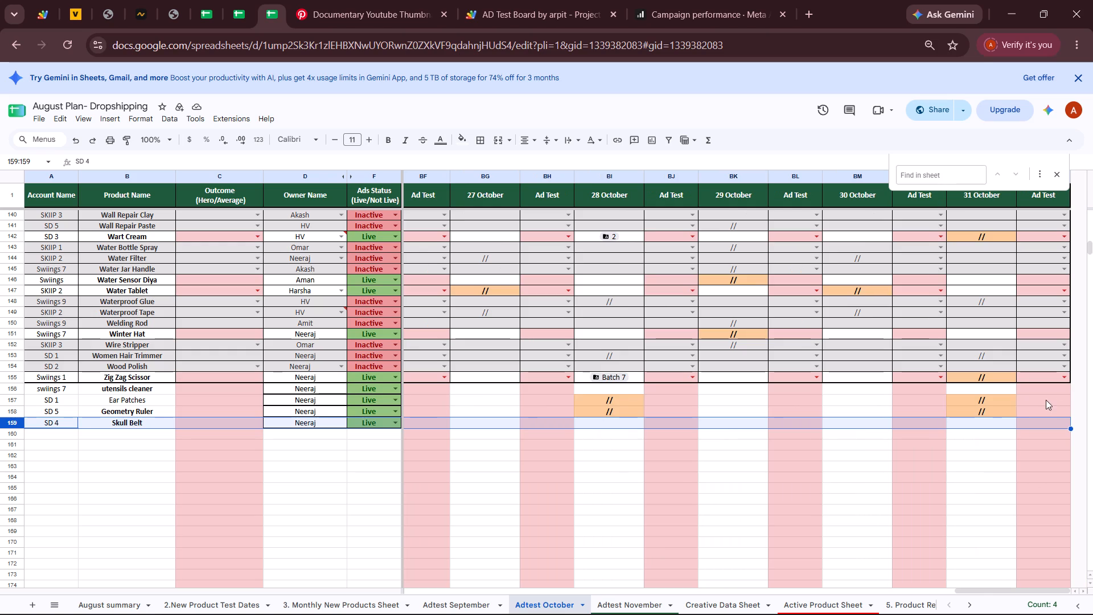
{"action": "double_click", "coordinate": [978, 424]}
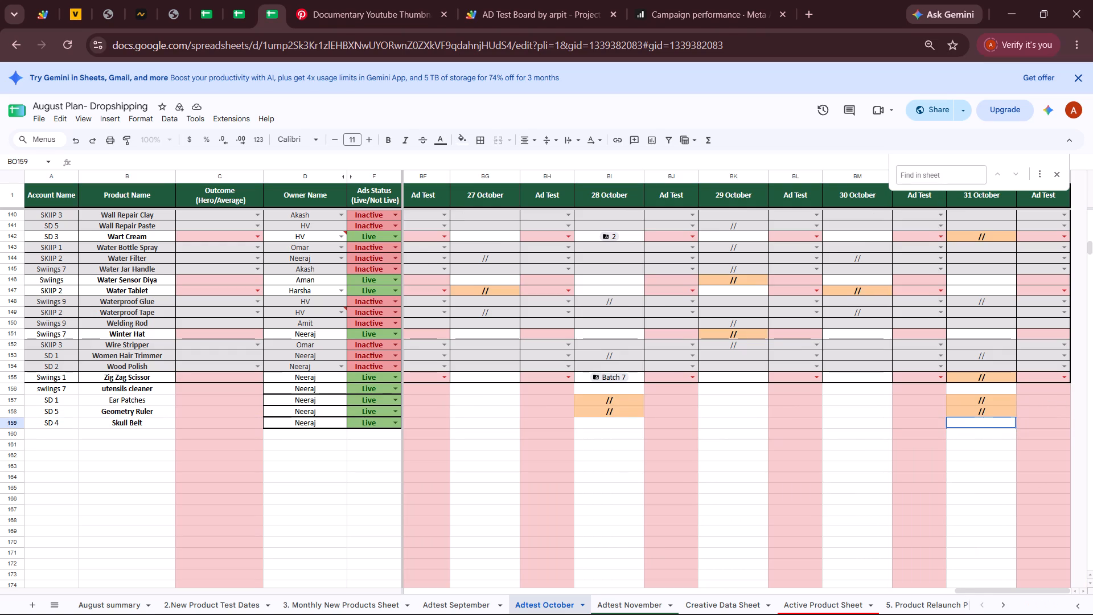
{"action": "type", "text": "//"}
{"action": "key", "text": "Return"}
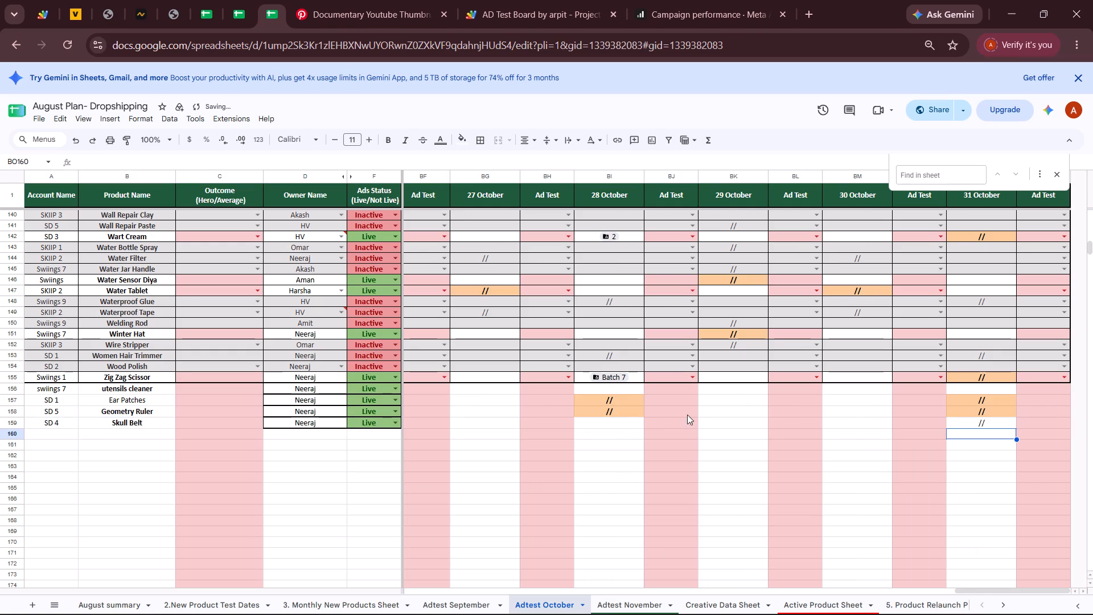
Enter the // placeholder for Skull Belt in the 28 October column of Adtest October.
{"action": "double_click", "coordinate": [636, 424]}
{"action": "type", "text": "//"}
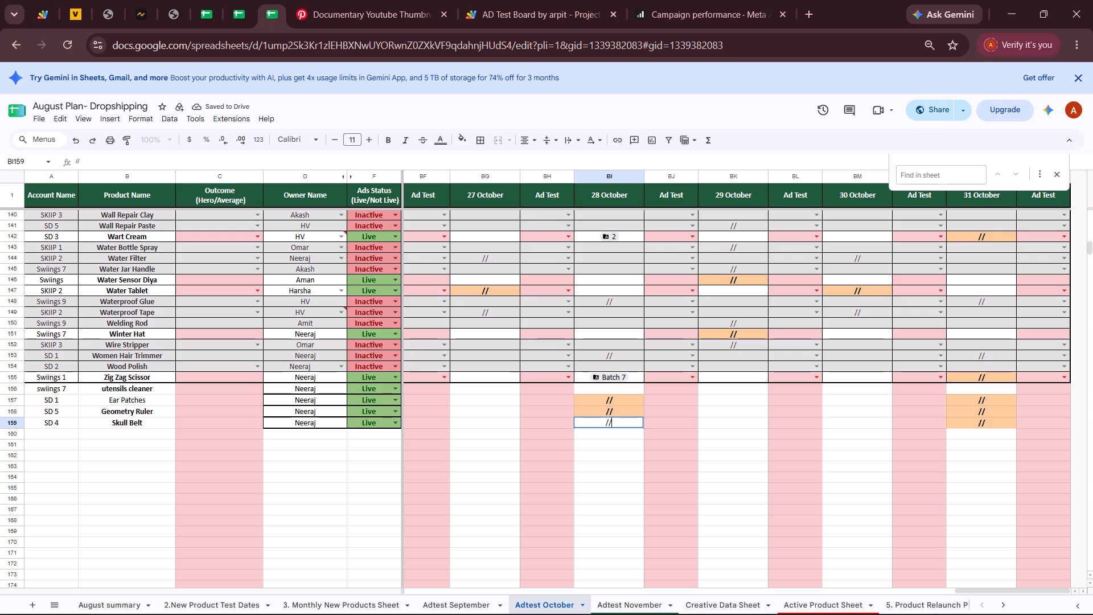
{"action": "key", "text": "Return"}
{"action": "scroll", "coordinate": [636, 424], "scroll_direction": "right", "scroll_amount": 3}
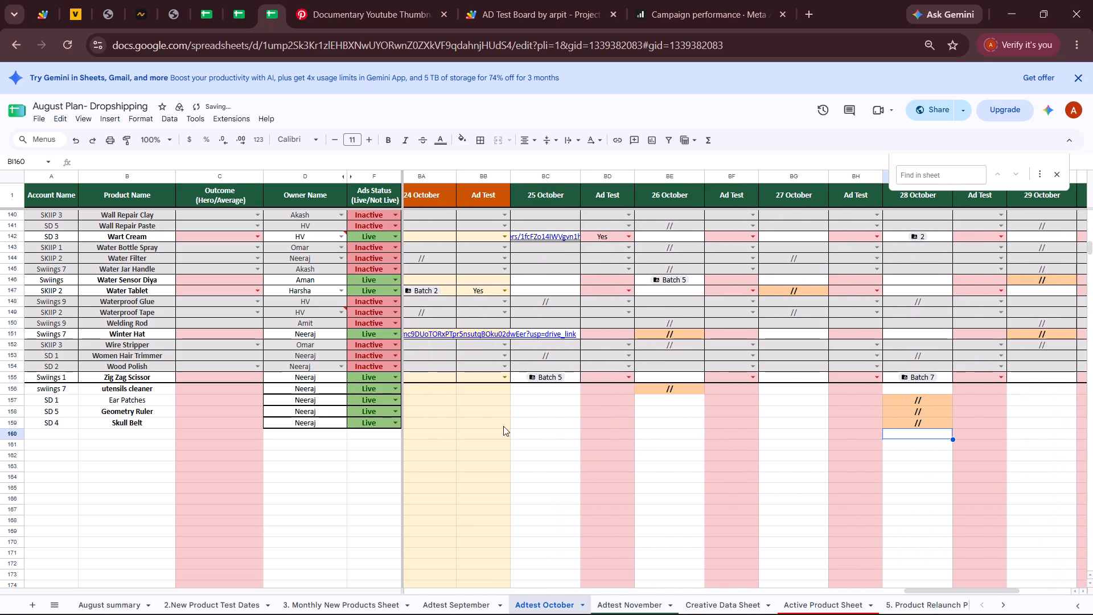
{"action": "scroll", "coordinate": [420, 441], "scroll_direction": "left", "scroll_amount": 3}
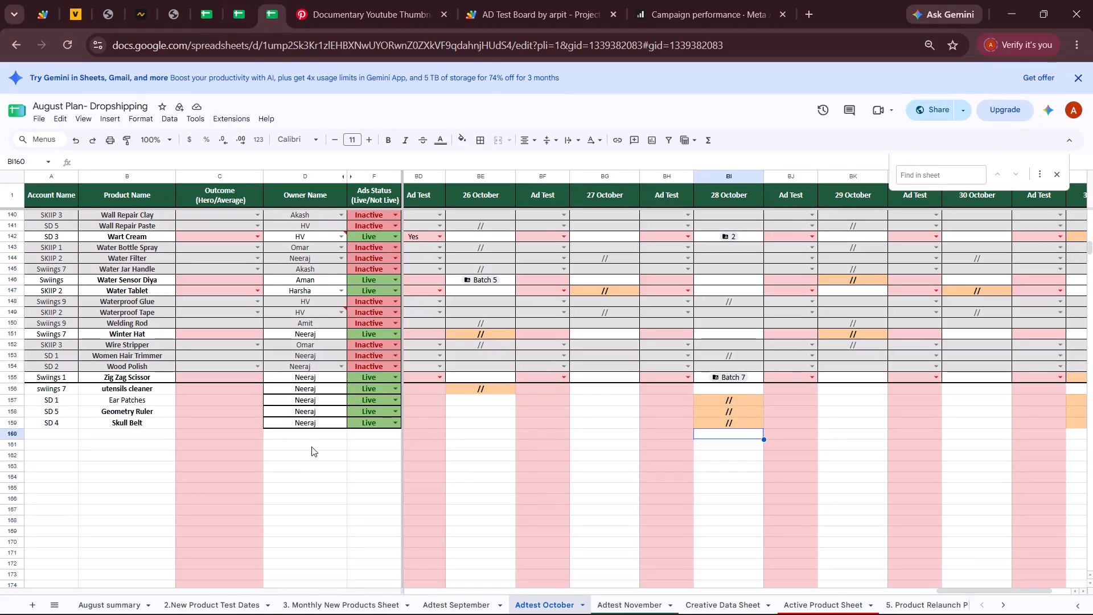
Review the // placeholders across the November date columns of Adtest November, from the first product down to Skull Belt.
{"action": "left_click", "coordinate": [617, 600]}
{"action": "scroll", "coordinate": [555, 411], "scroll_direction": "left", "scroll_amount": 4}
{"action": "scroll", "coordinate": [555, 411], "scroll_direction": "up", "scroll_amount": 5}
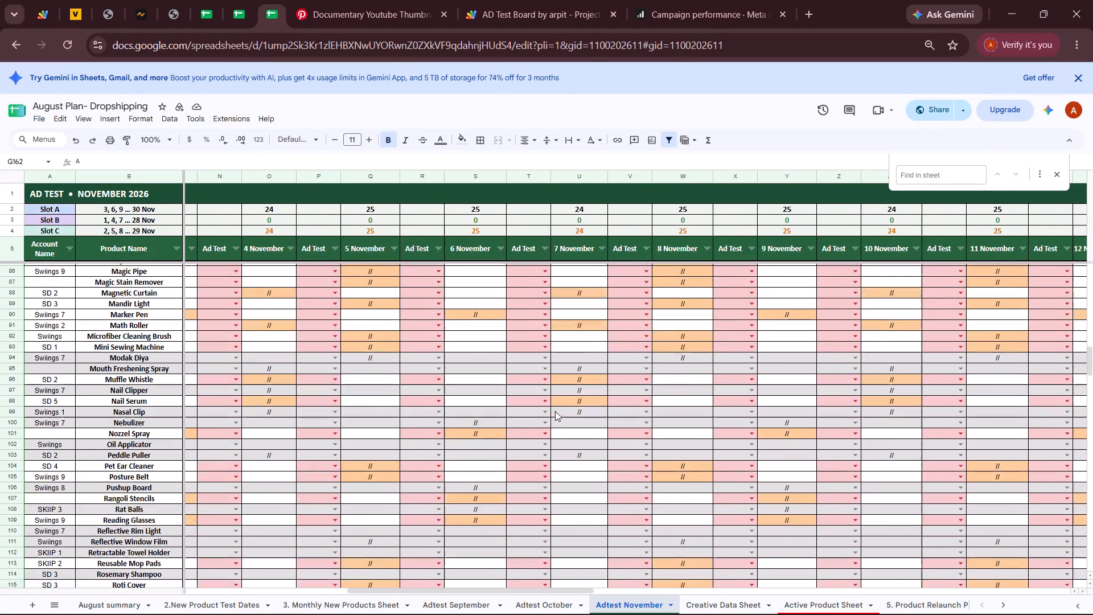
{"action": "scroll", "coordinate": [555, 411], "scroll_direction": "up", "scroll_amount": 4}
{"action": "scroll", "coordinate": [555, 411], "scroll_direction": "right", "scroll_amount": 1}
{"action": "scroll", "coordinate": [555, 411], "scroll_direction": "left", "scroll_amount": 9}
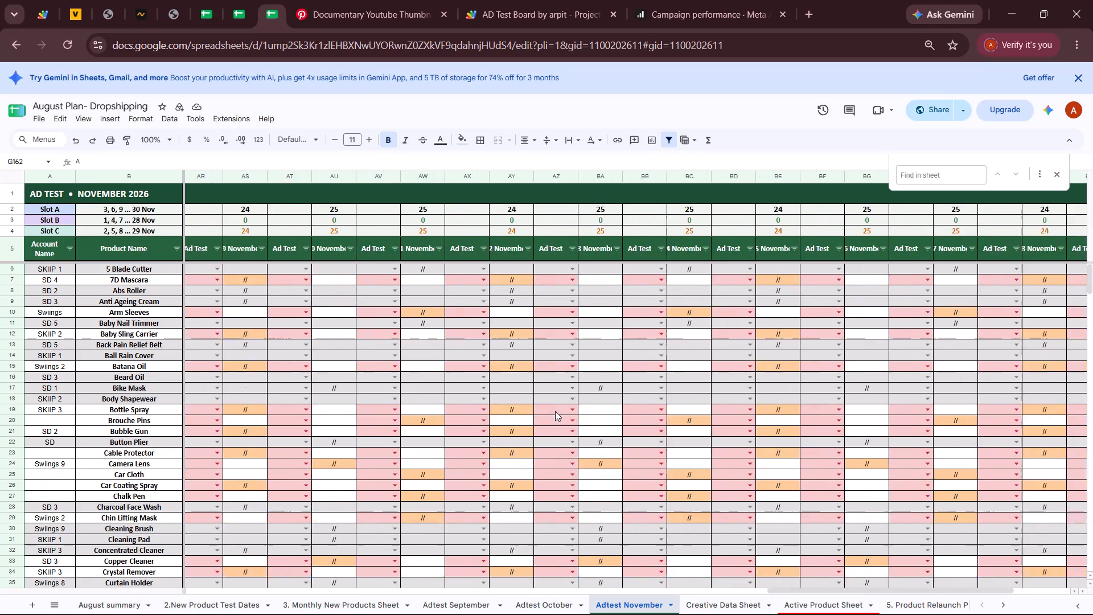
{"action": "scroll", "coordinate": [555, 411], "scroll_direction": "left", "scroll_amount": 3}
{"action": "scroll", "coordinate": [555, 411], "scroll_direction": "right", "scroll_amount": 4}
{"action": "scroll", "coordinate": [555, 411], "scroll_direction": "down", "scroll_amount": 2}
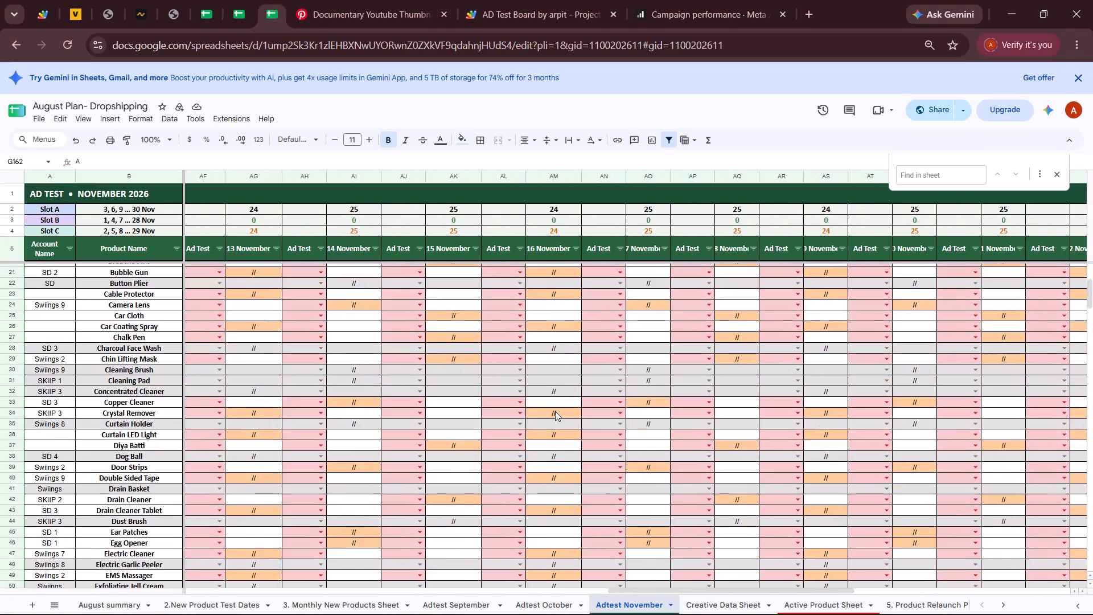
{"action": "scroll", "coordinate": [555, 411], "scroll_direction": "down", "scroll_amount": 5}
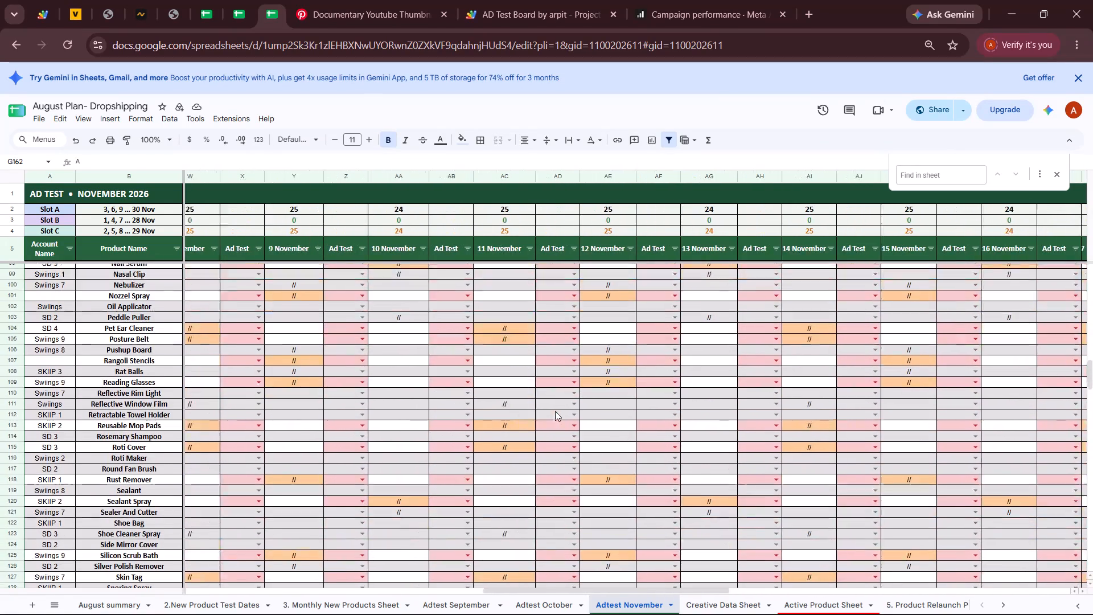
{"action": "scroll", "coordinate": [555, 411], "scroll_direction": "down", "scroll_amount": 5}
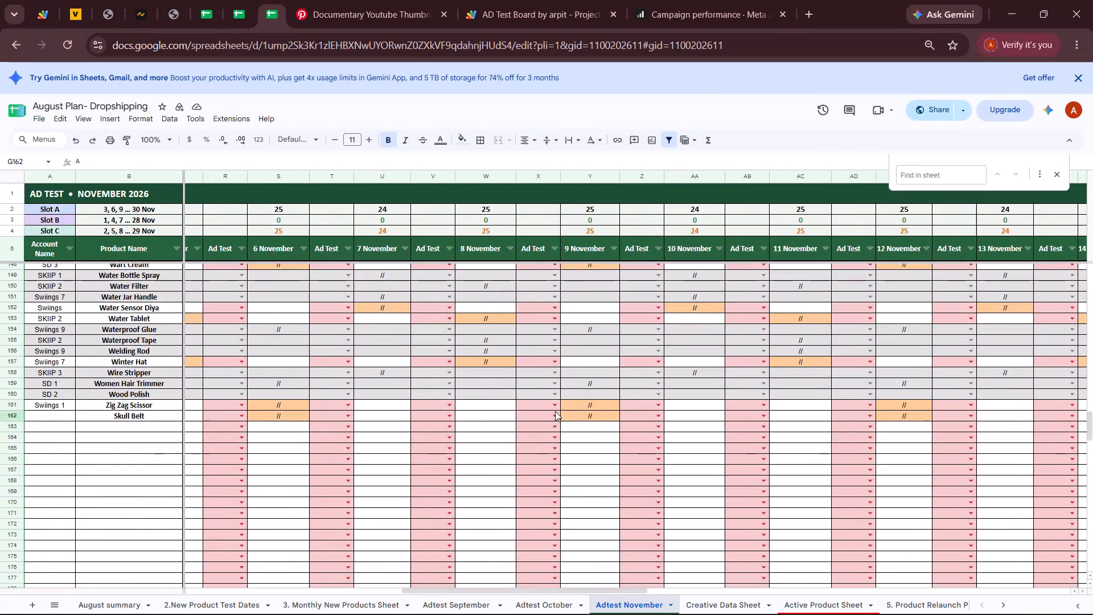
{"action": "scroll", "coordinate": [555, 411], "scroll_direction": "down", "scroll_amount": 1}
{"action": "scroll", "coordinate": [555, 411], "scroll_direction": "up", "scroll_amount": 2}
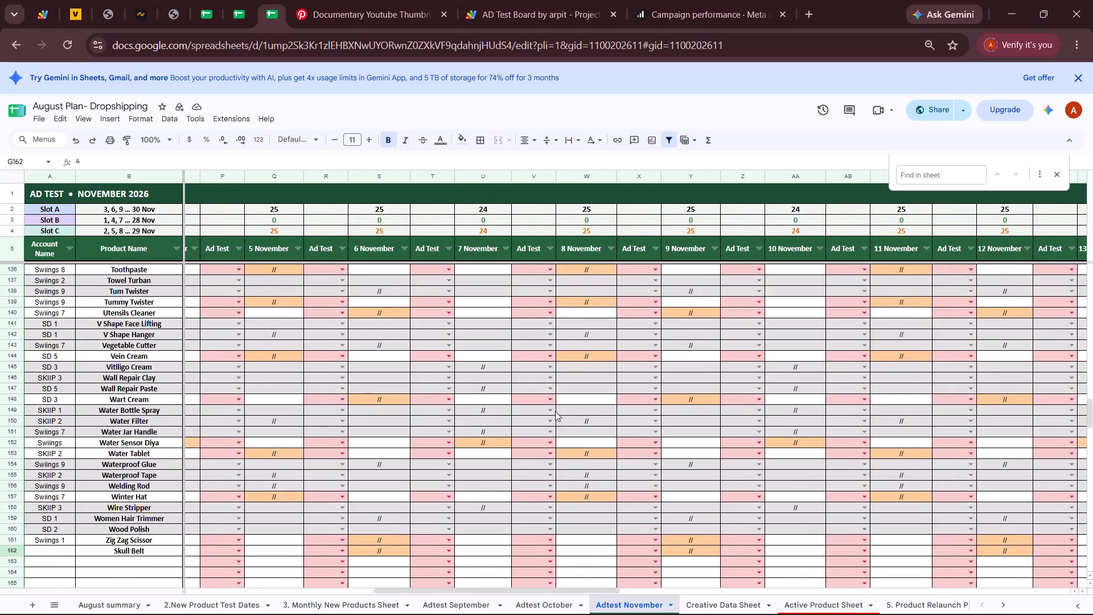
{"action": "scroll", "coordinate": [555, 411], "scroll_direction": "up", "scroll_amount": 2}
{"action": "scroll", "coordinate": [478, 428], "scroll_direction": "right", "scroll_amount": 5}
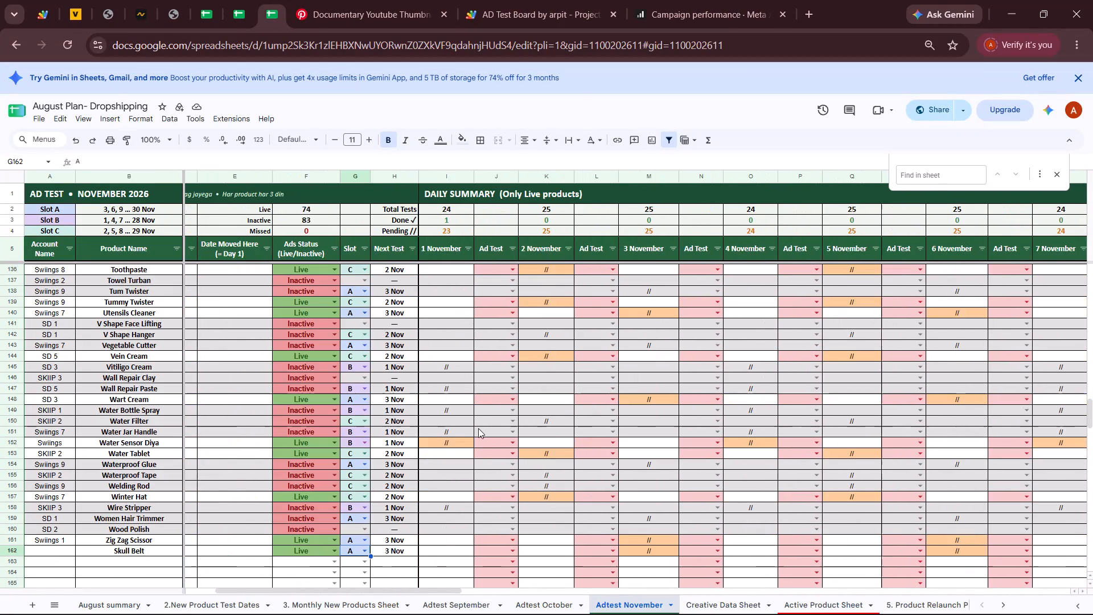
{"action": "scroll", "coordinate": [478, 428], "scroll_direction": "up", "scroll_amount": 7}
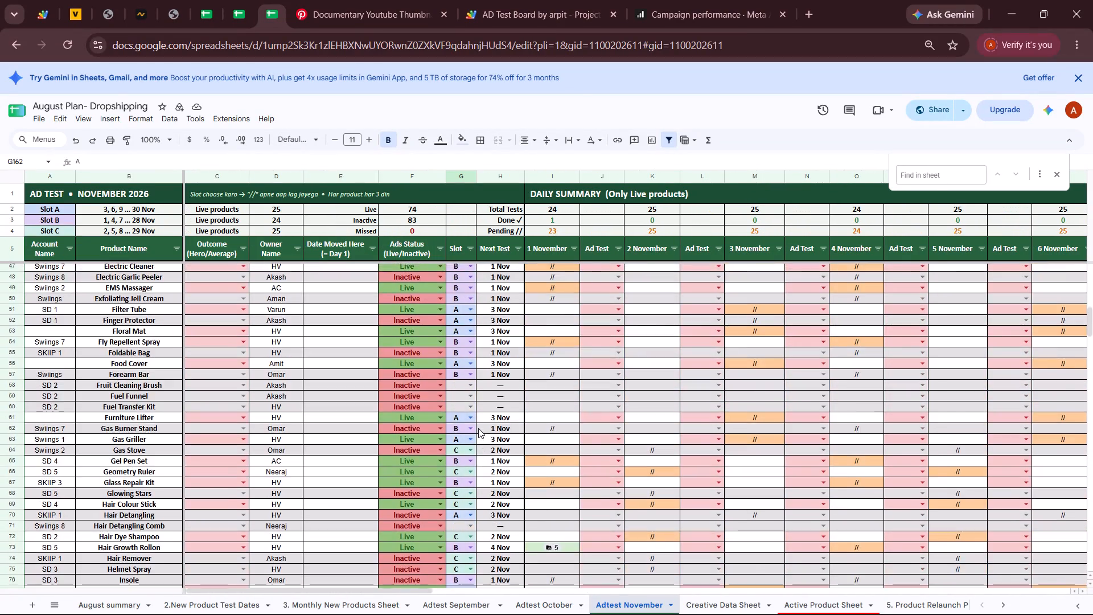
{"action": "scroll", "coordinate": [478, 428], "scroll_direction": "up", "scroll_amount": 1}
{"action": "scroll", "coordinate": [478, 428], "scroll_direction": "left", "scroll_amount": 3}
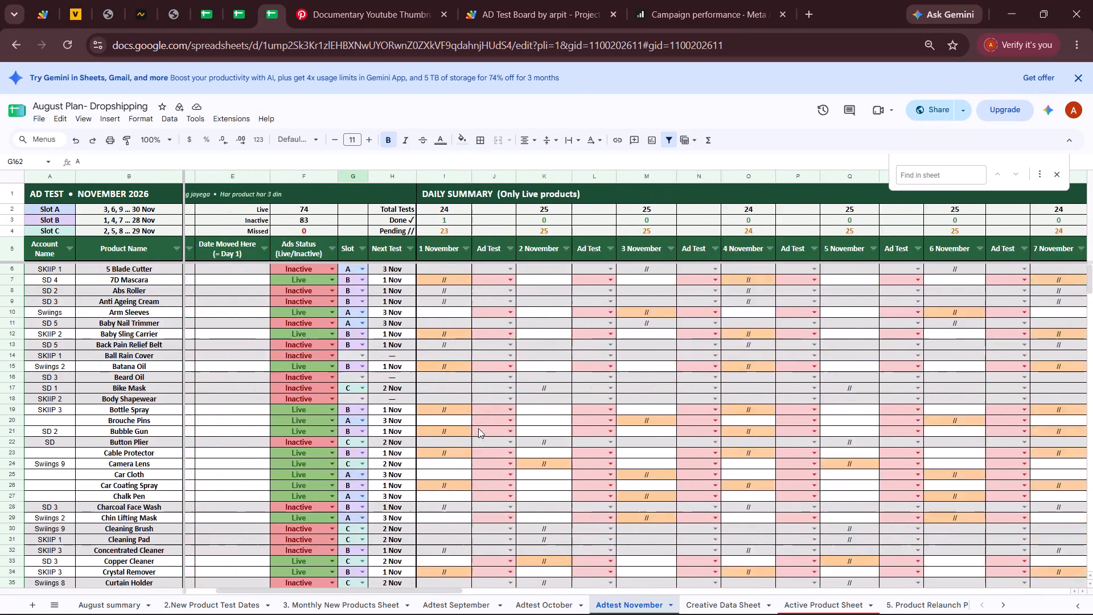
{"action": "scroll", "coordinate": [478, 428], "scroll_direction": "left", "scroll_amount": 14}
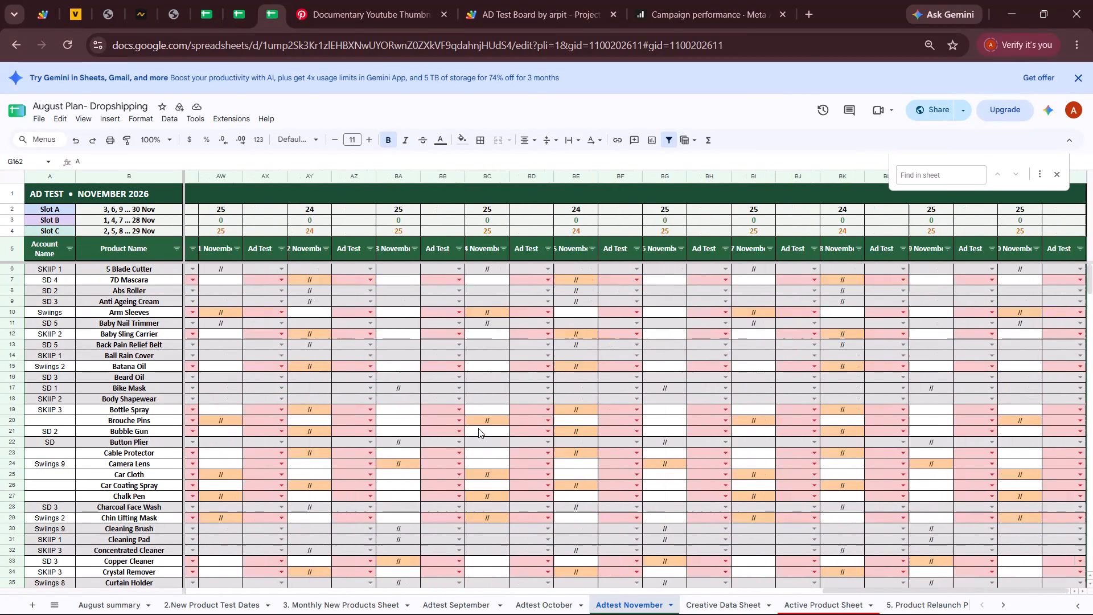
{"action": "scroll", "coordinate": [478, 428], "scroll_direction": "down", "scroll_amount": 8}
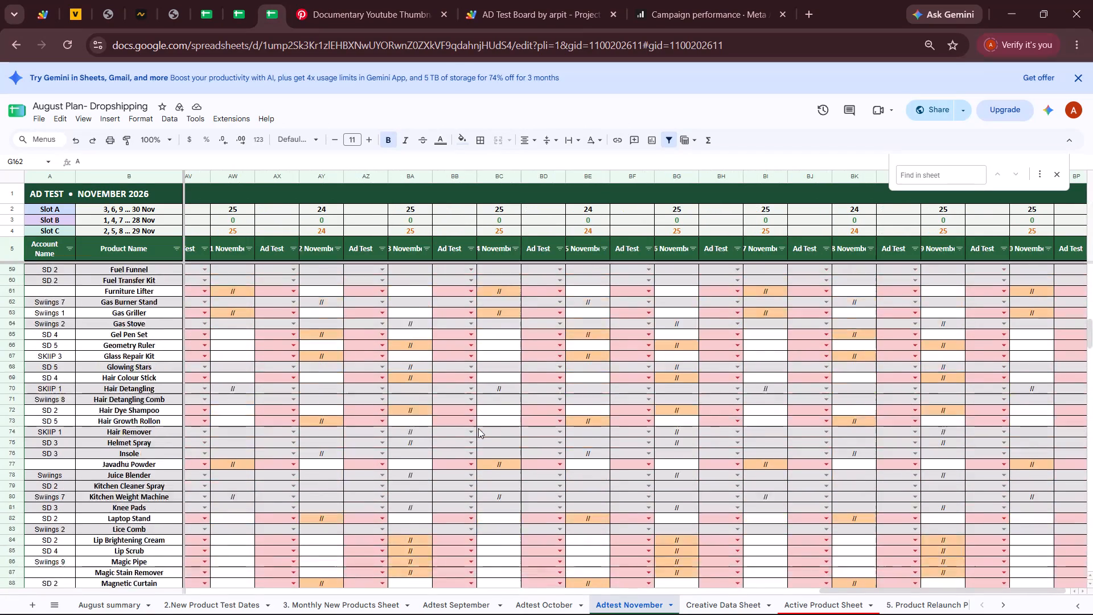
{"action": "scroll", "coordinate": [478, 428], "scroll_direction": "down", "scroll_amount": 4}
{"action": "scroll", "coordinate": [478, 428], "scroll_direction": "up", "scroll_amount": 1}
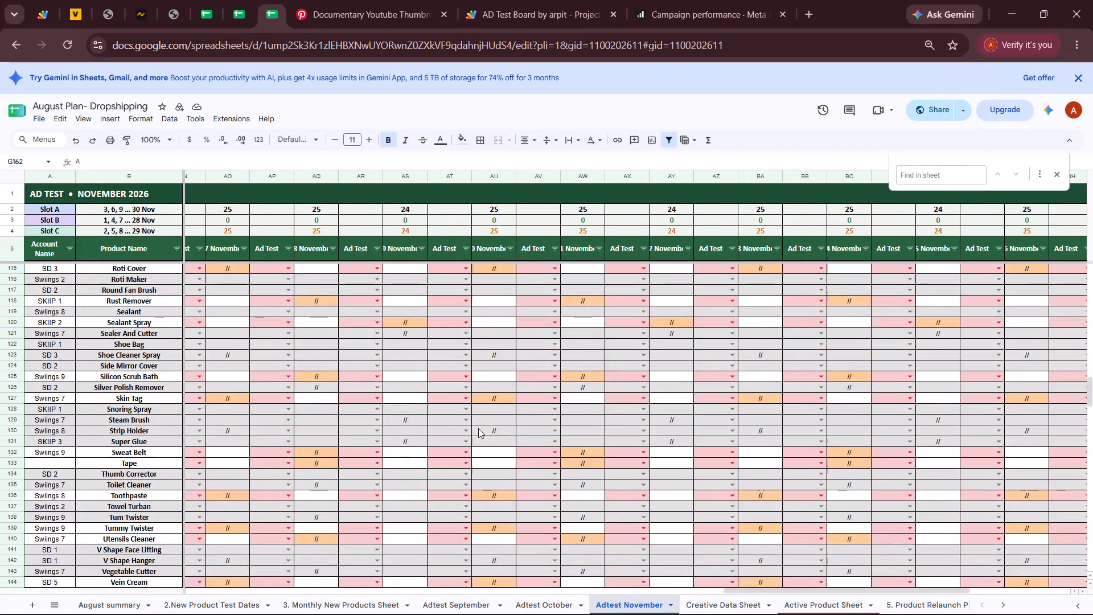
{"action": "scroll", "coordinate": [478, 428], "scroll_direction": "down", "scroll_amount": 3}
{"action": "scroll", "coordinate": [478, 428], "scroll_direction": "left", "scroll_amount": 6}
{"action": "scroll", "coordinate": [478, 428], "scroll_direction": "right", "scroll_amount": 5}
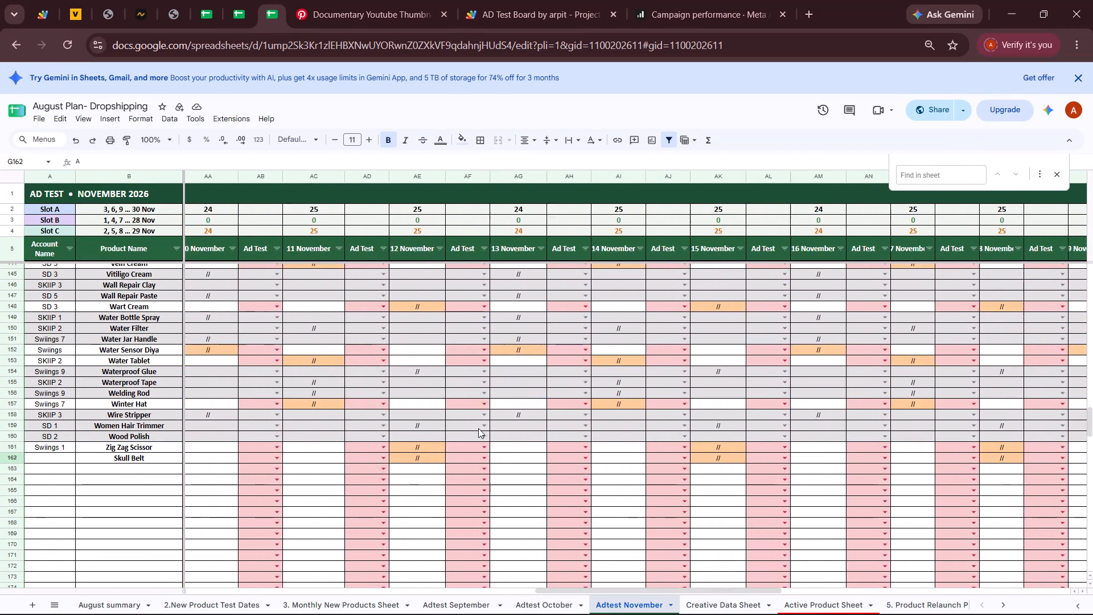
{"action": "scroll", "coordinate": [478, 428], "scroll_direction": "right", "scroll_amount": 7}
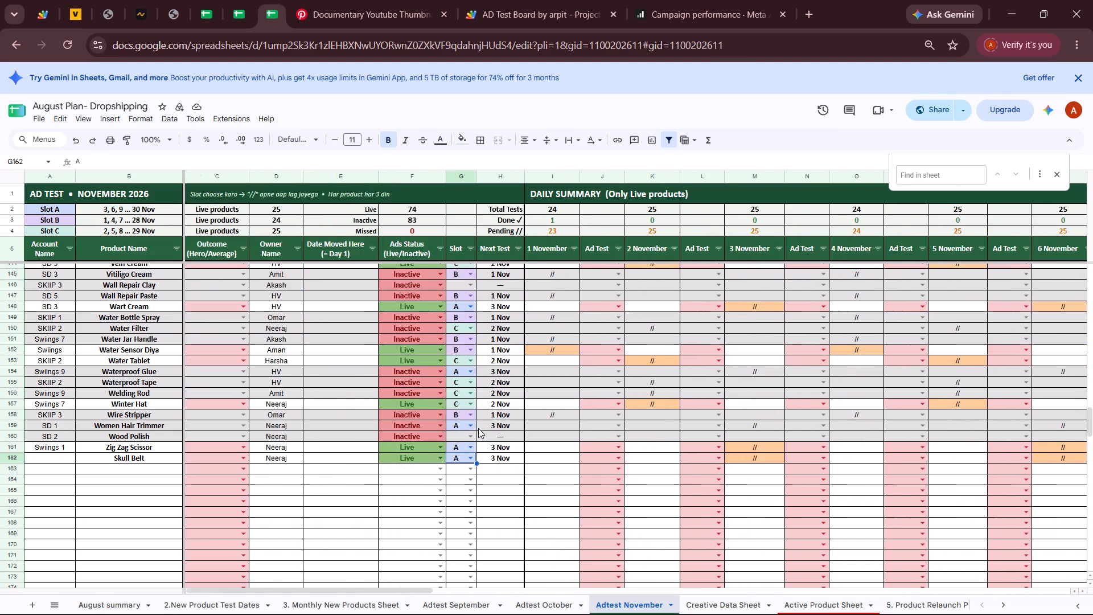
Look through the product list in Adtest November, checking each product's owner, ads status, slot and first November test dates.
{"action": "scroll", "coordinate": [412, 419], "scroll_direction": "left", "scroll_amount": 5}
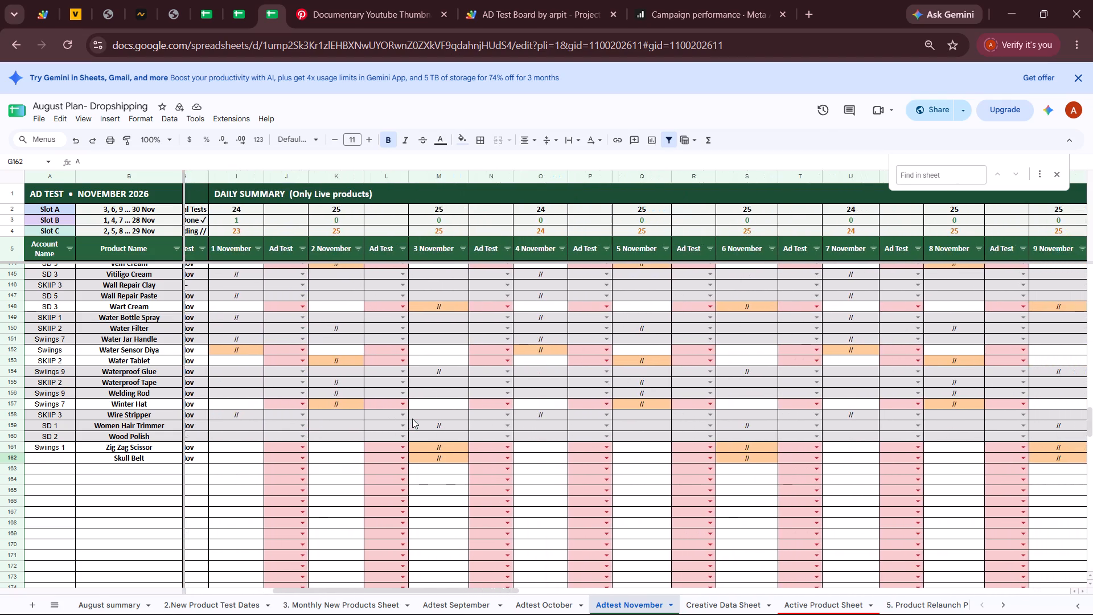
{"action": "scroll", "coordinate": [412, 419], "scroll_direction": "left", "scroll_amount": 1}
{"action": "scroll", "coordinate": [412, 419], "scroll_direction": "up", "scroll_amount": 6}
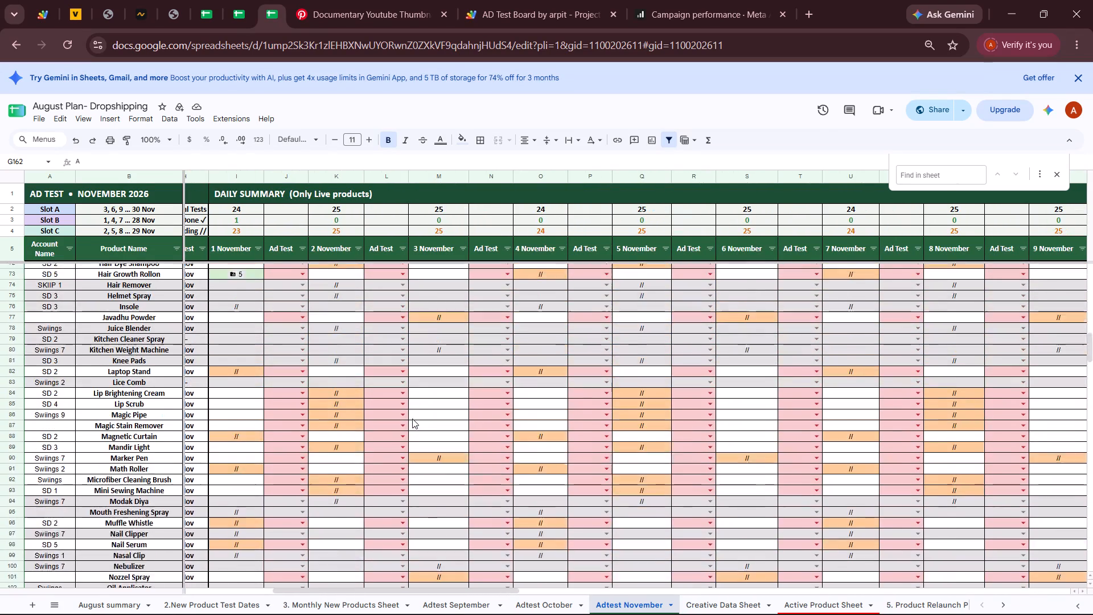
{"action": "scroll", "coordinate": [412, 419], "scroll_direction": "up", "scroll_amount": 6}
{"action": "scroll", "coordinate": [412, 419], "scroll_direction": "right", "scroll_amount": 4}
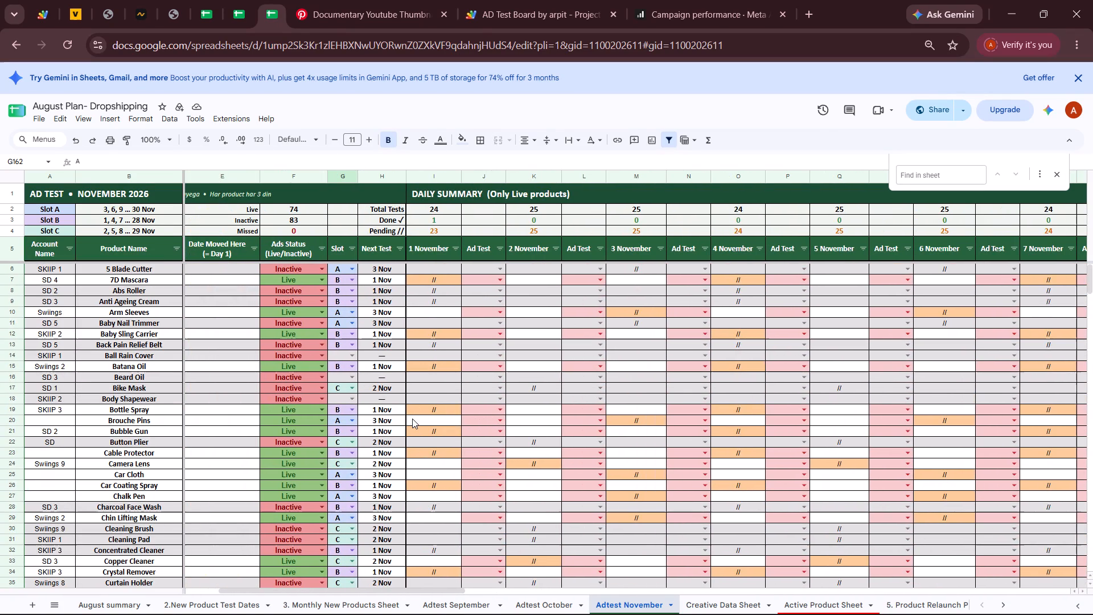
{"action": "scroll", "coordinate": [412, 419], "scroll_direction": "down", "scroll_amount": 6}
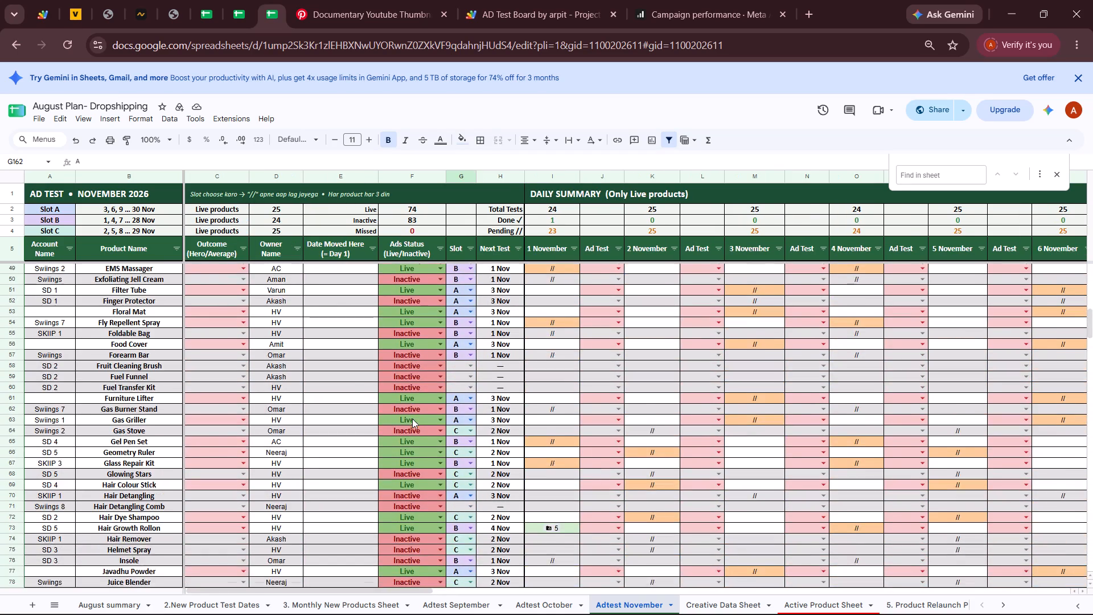
{"action": "scroll", "coordinate": [412, 419], "scroll_direction": "down", "scroll_amount": 5}
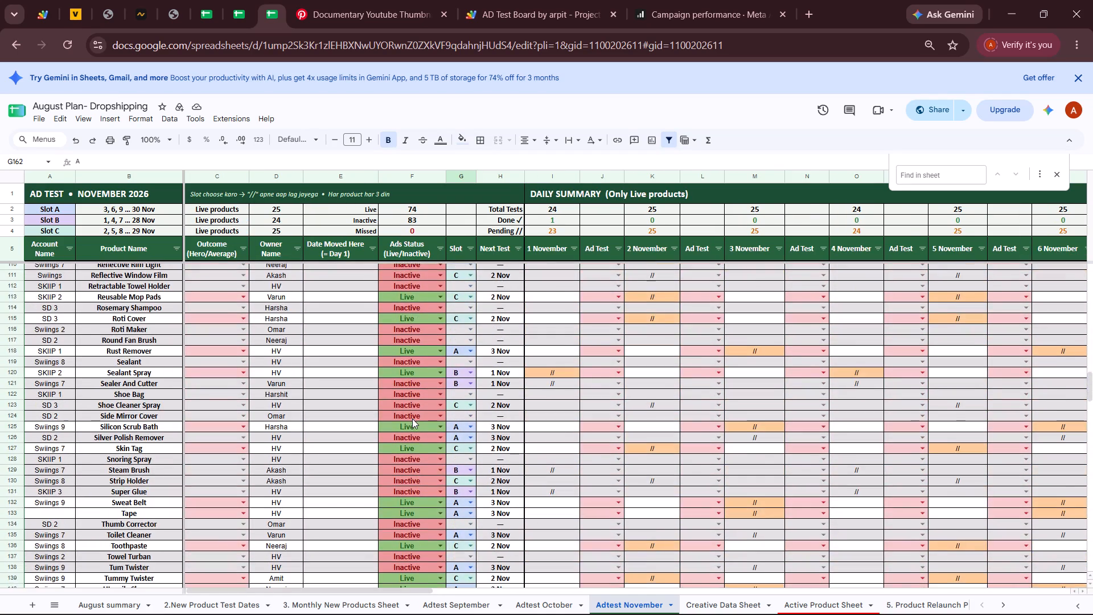
{"action": "scroll", "coordinate": [412, 419], "scroll_direction": "down", "scroll_amount": 3}
{"action": "scroll", "coordinate": [412, 419], "scroll_direction": "up", "scroll_amount": 2}
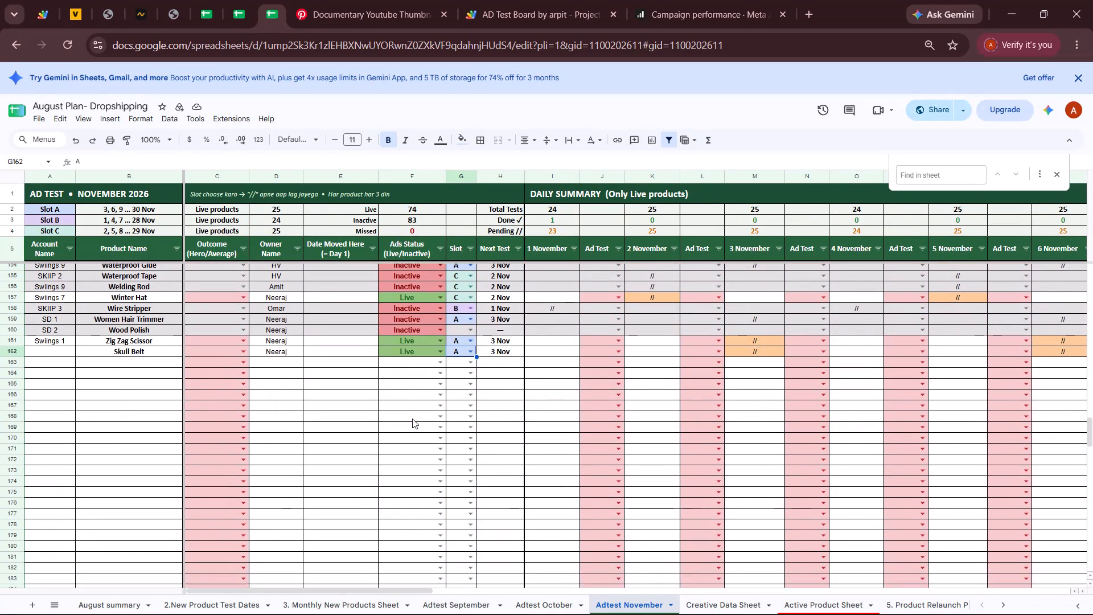
{"action": "scroll", "coordinate": [412, 419], "scroll_direction": "up", "scroll_amount": 8}
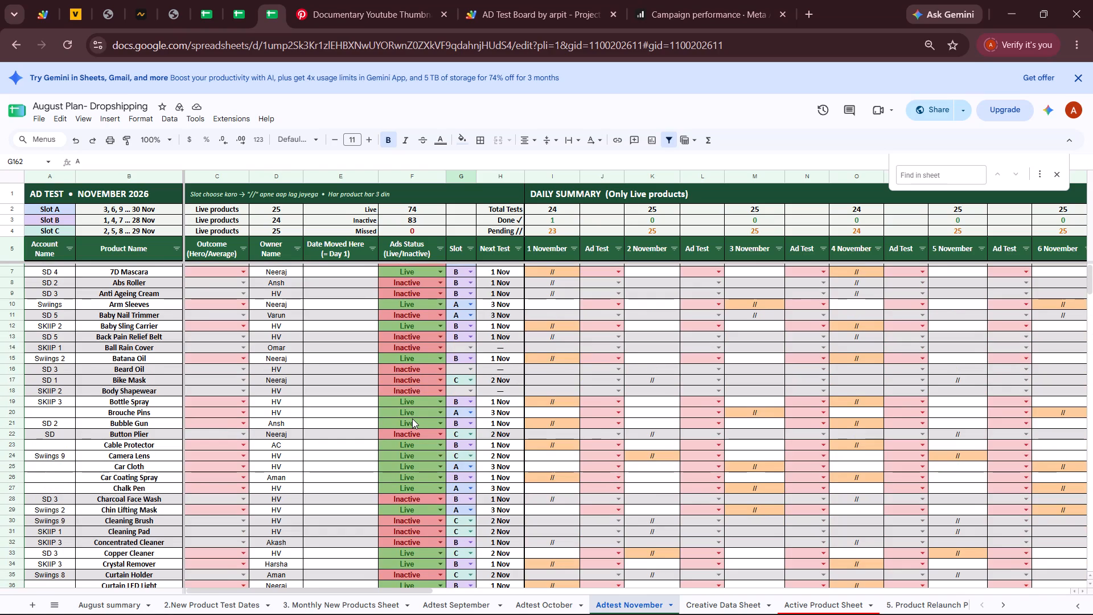
{"action": "scroll", "coordinate": [412, 419], "scroll_direction": "down", "scroll_amount": 6}
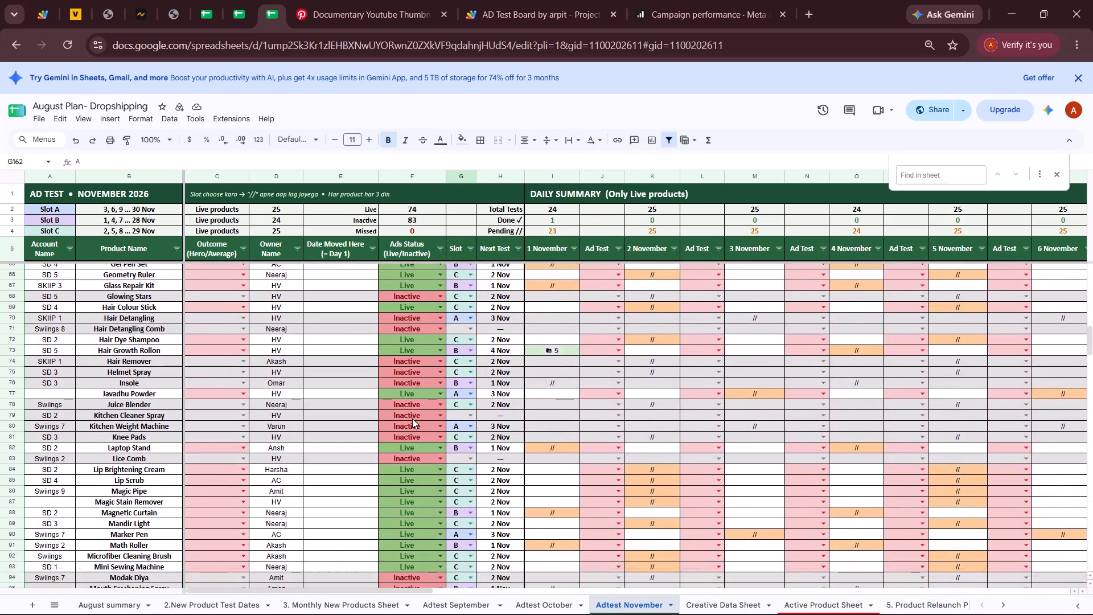
{"action": "scroll", "coordinate": [412, 419], "scroll_direction": "down", "scroll_amount": 1}
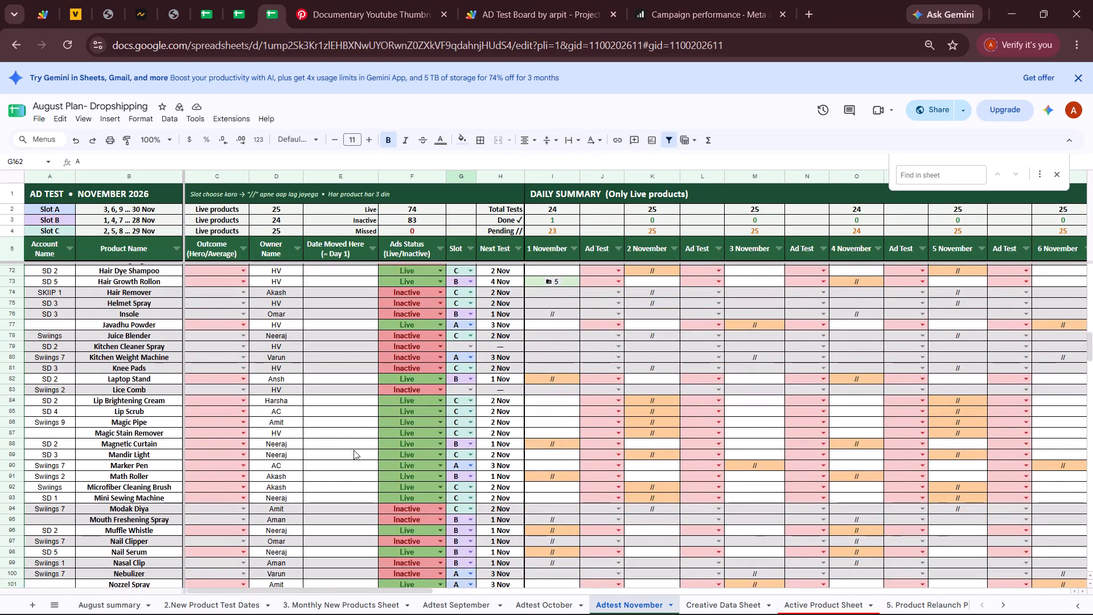
{"action": "scroll", "coordinate": [354, 450], "scroll_direction": "down", "scroll_amount": 1}
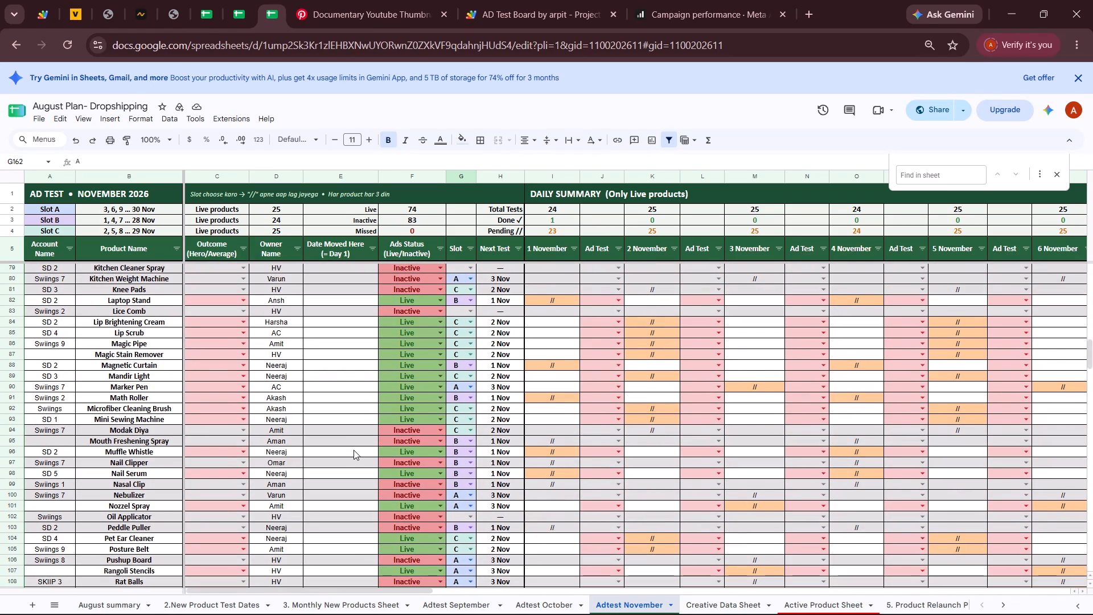